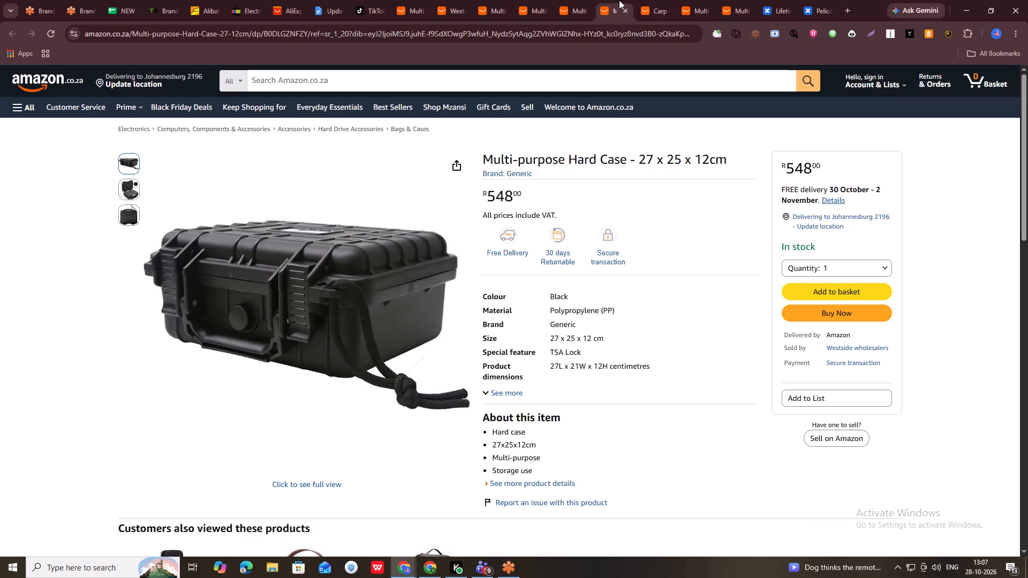
Close the open Amazon product pages for the hard cases and the Carp Specimen Rig tackle box, keeping the Westside seller listing.
middle_click(619, 0)
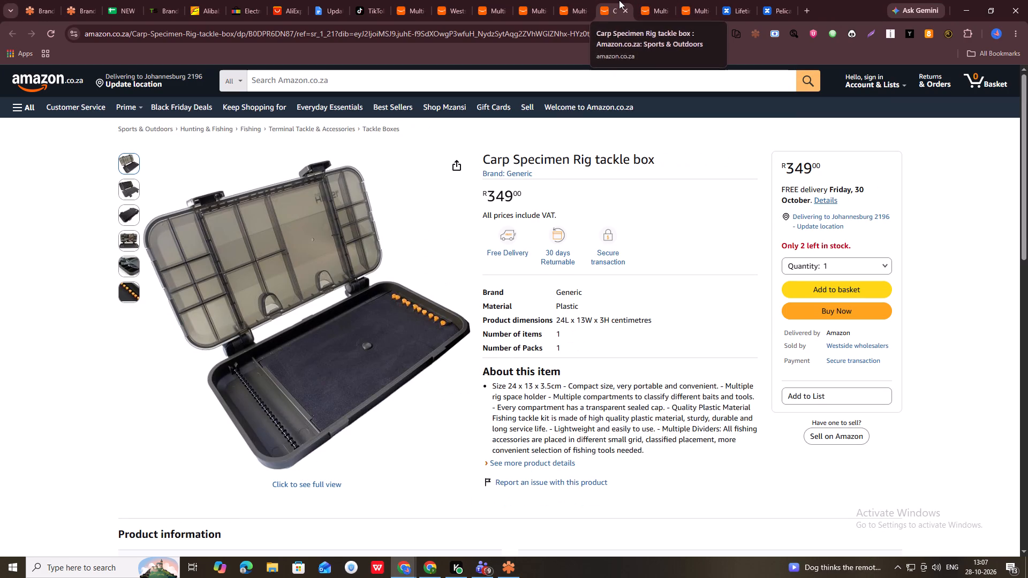
middle_click(619, 0)
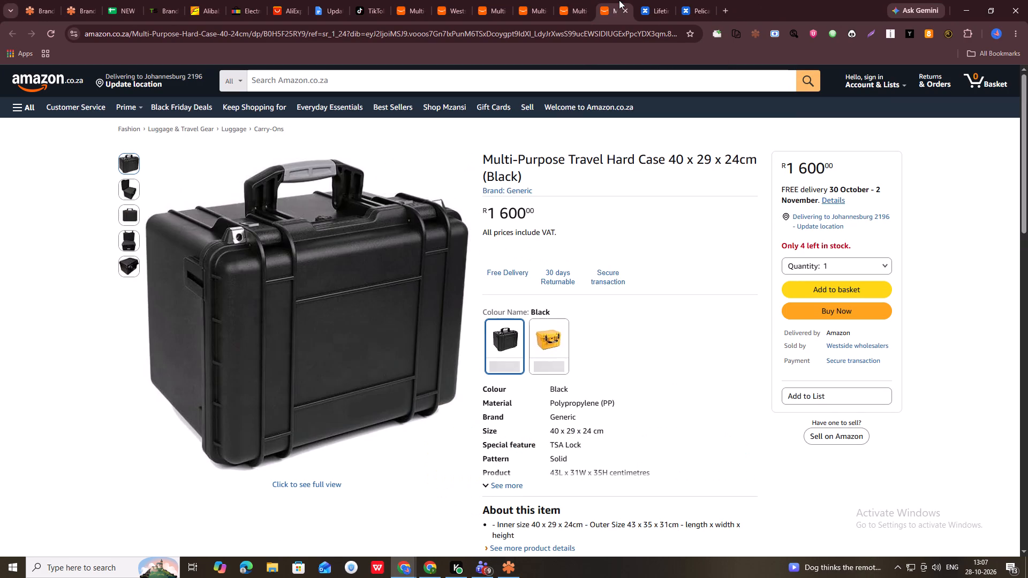
middle_click(619, 0)
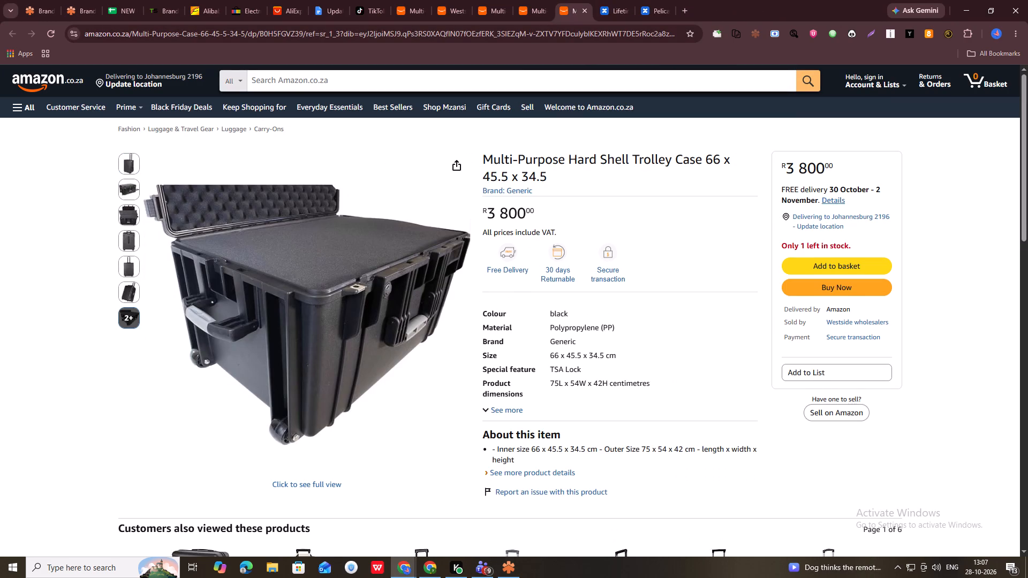
middle_click(710, 0)
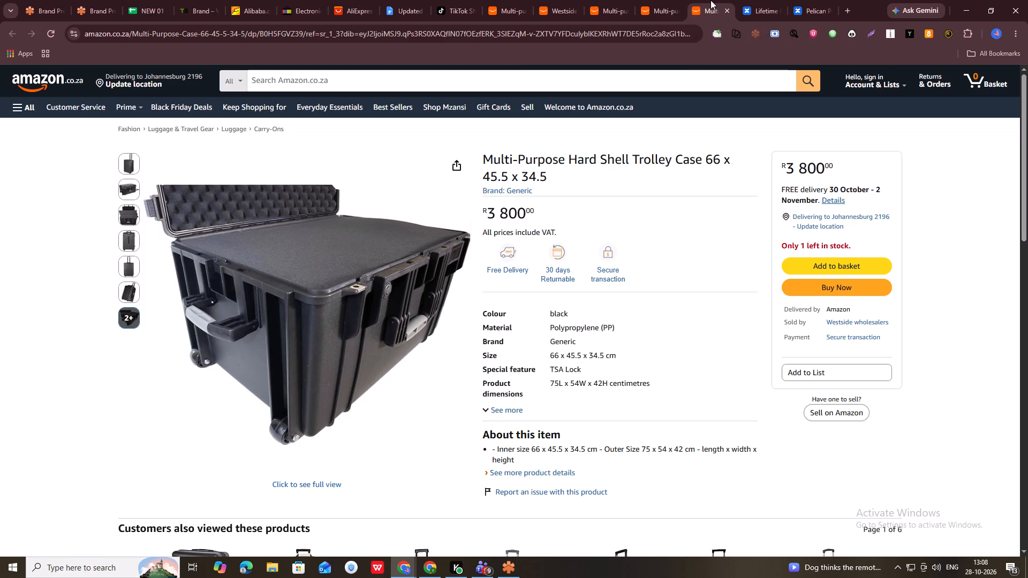
middle_click(647, 0)
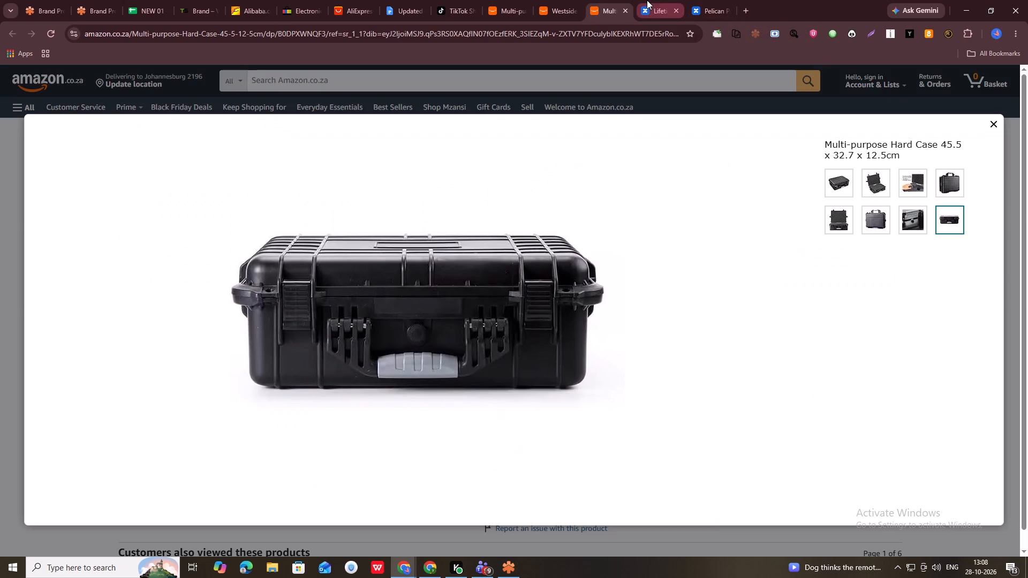
middle_click(617, 0)
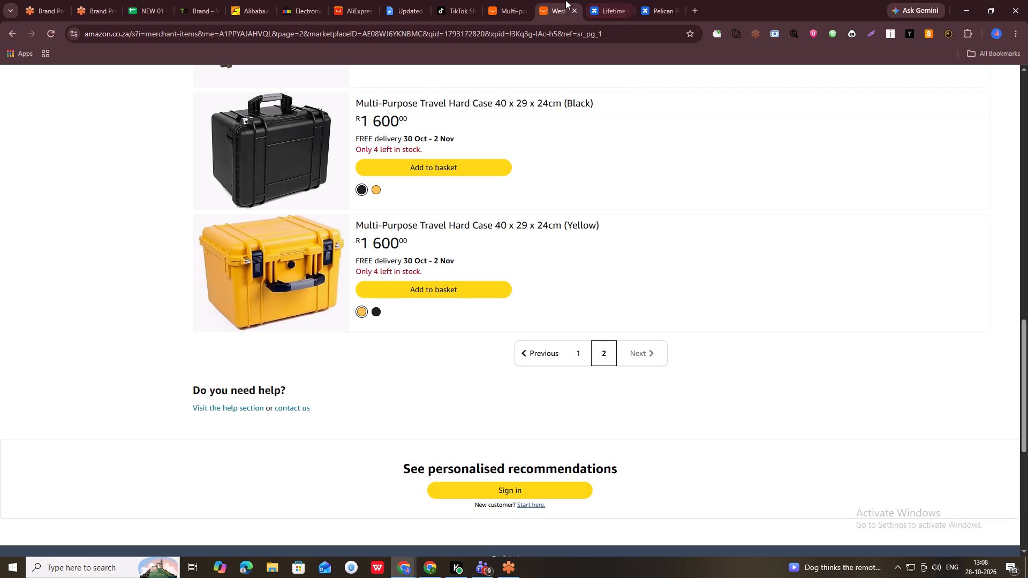
click(512, 0)
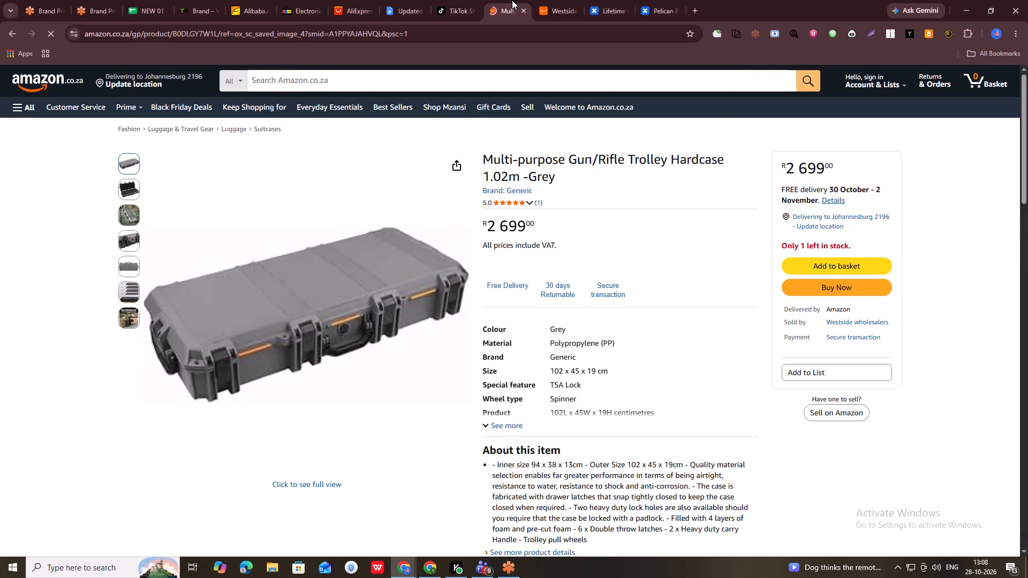
middle_click(512, 0)
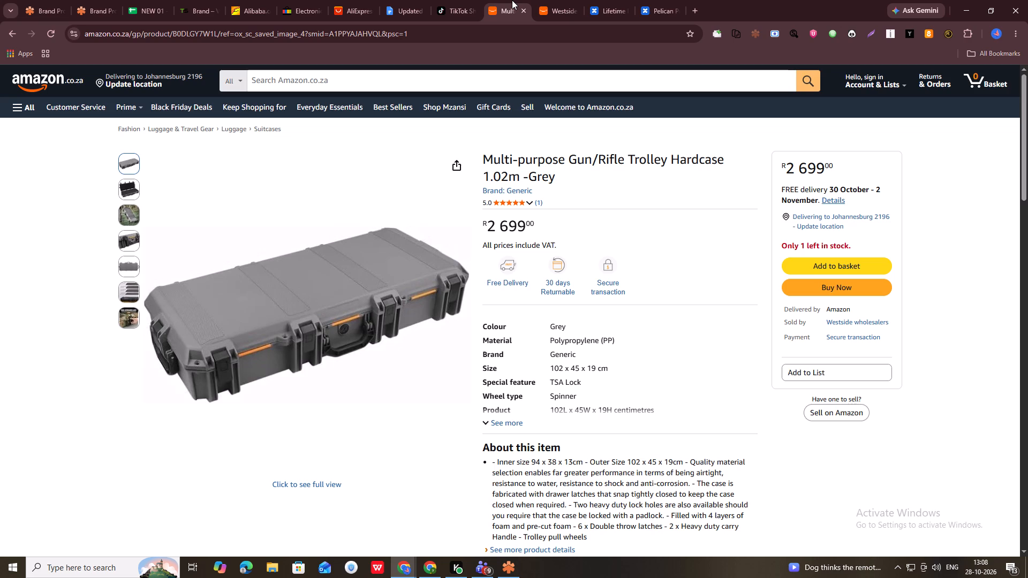
Close the TikTok Shop complaint page and the open "Updated" document.
click(467, 0)
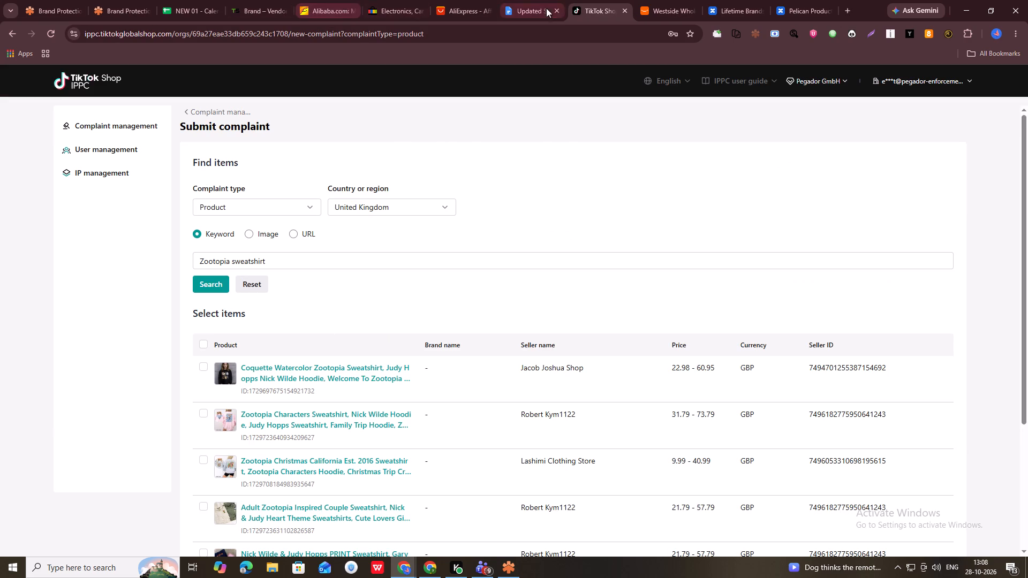
middle_click(595, 0)
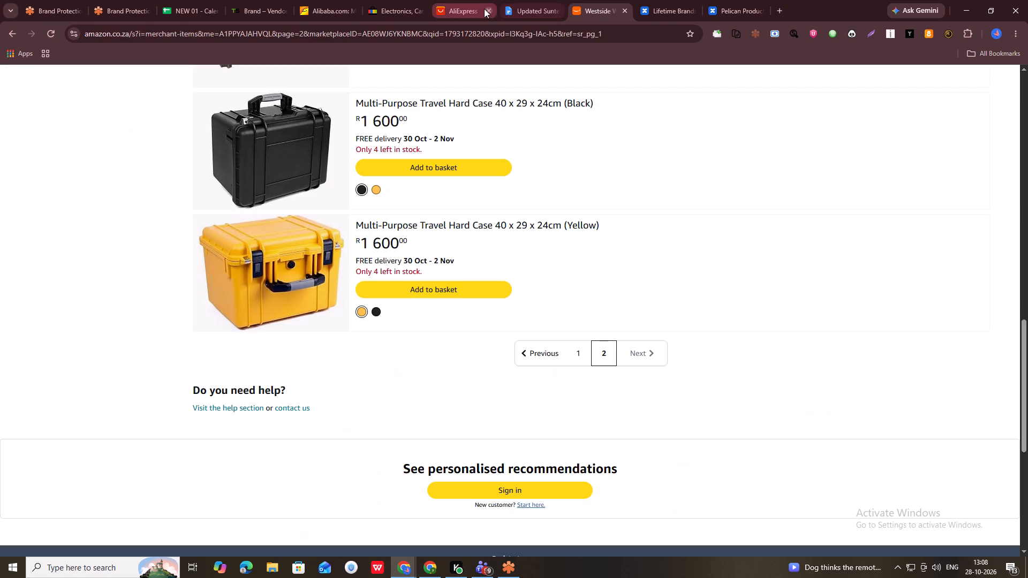
middle_click(523, 0)
Go to the eBay home page after bringing up the Alibaba home page.
click(321, 0)
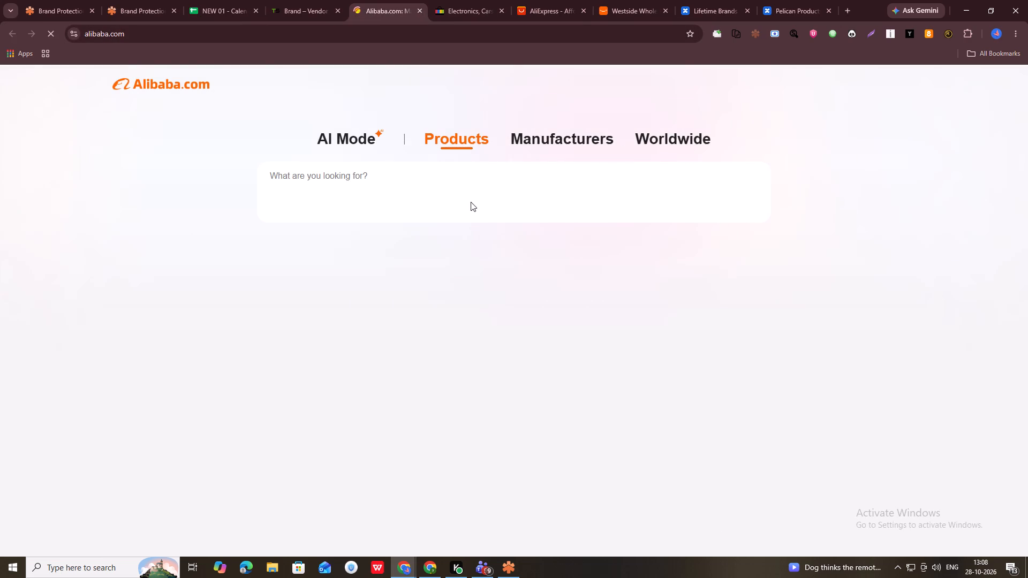
click(456, 0)
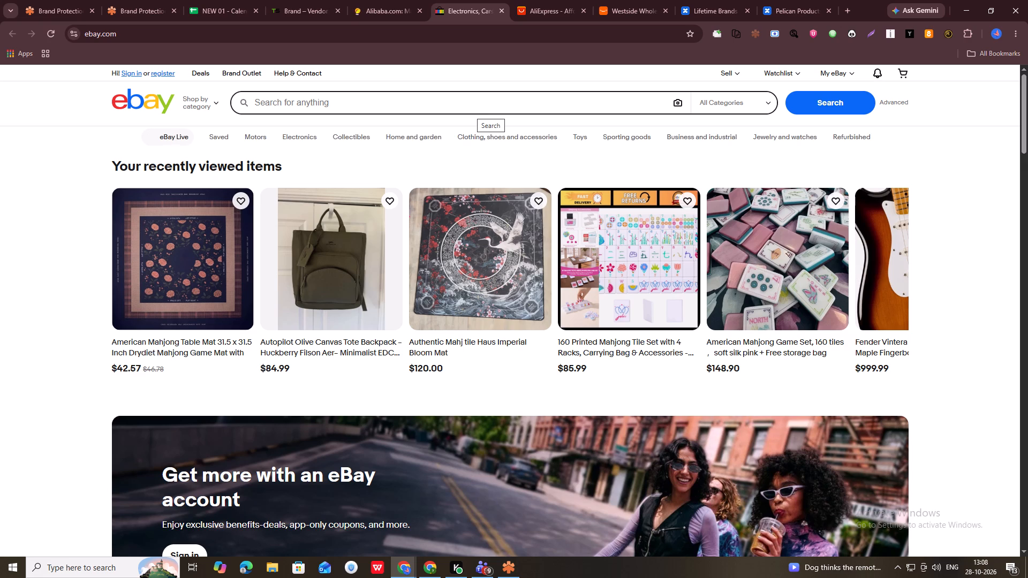
Check the date in the system calendar and dismiss it.
click(977, 568)
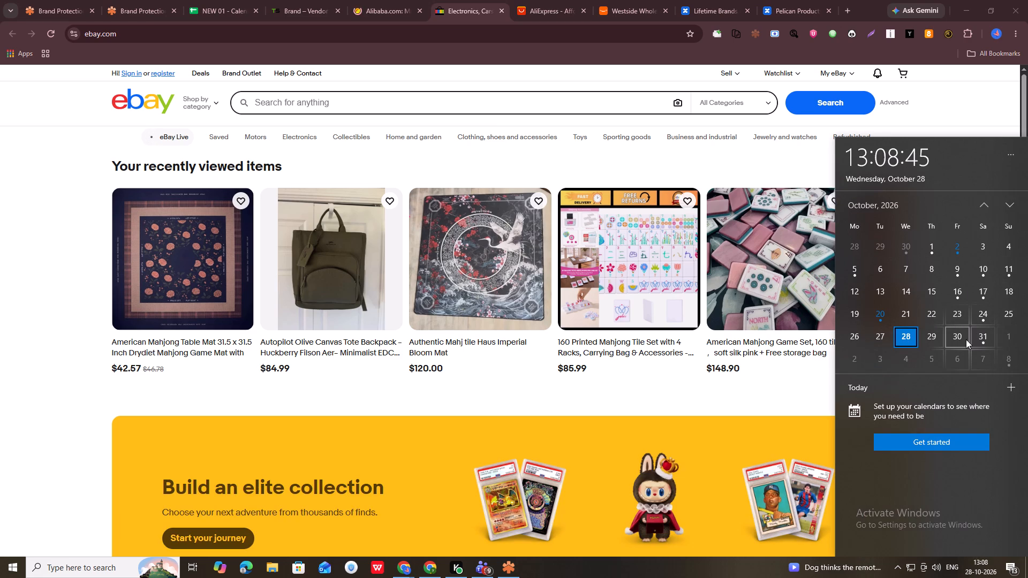
click(962, 126)
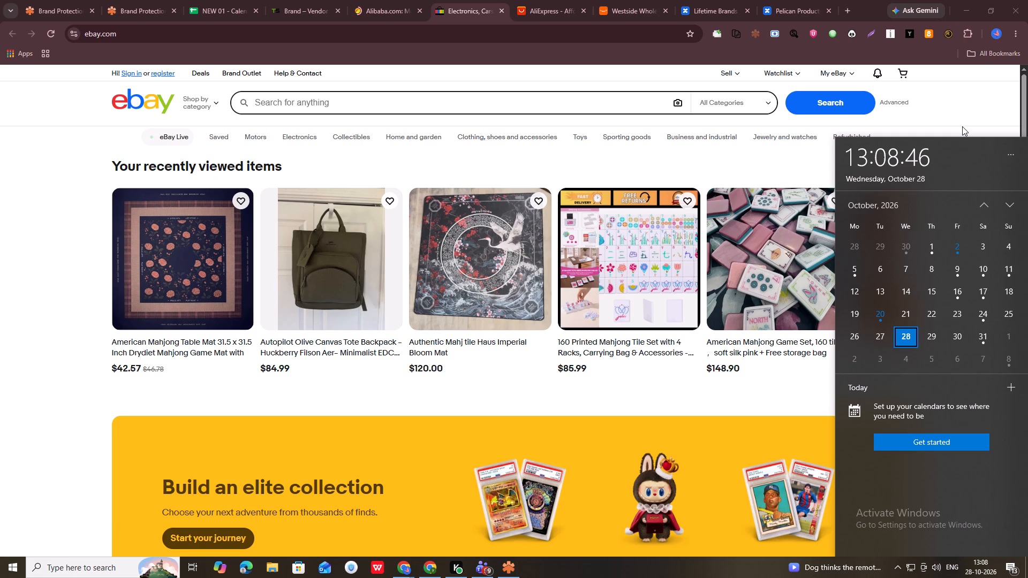
Search eBay in all categories for "aer bag".
click(335, 108)
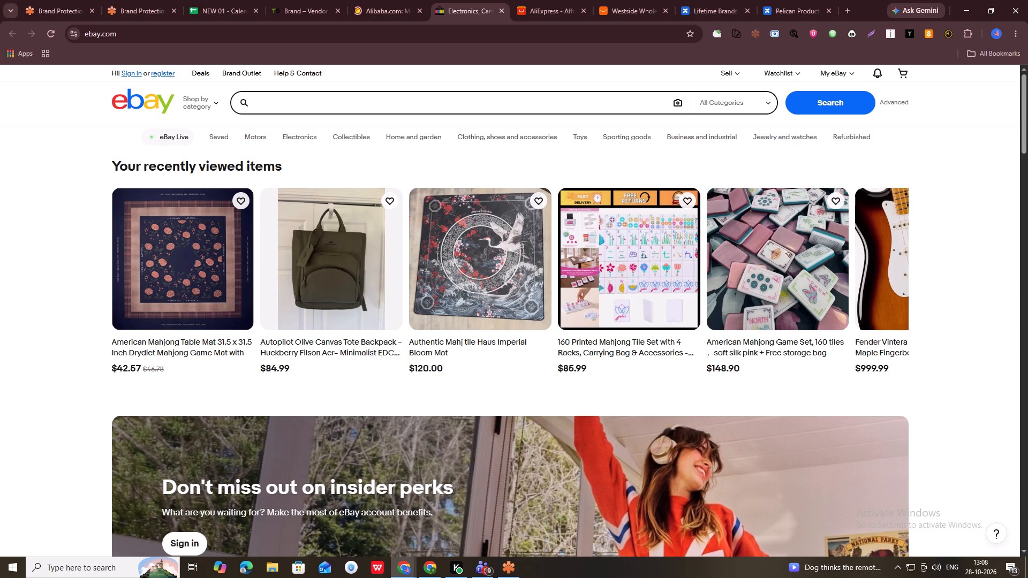
text(aer)
key(space)
text(bag)
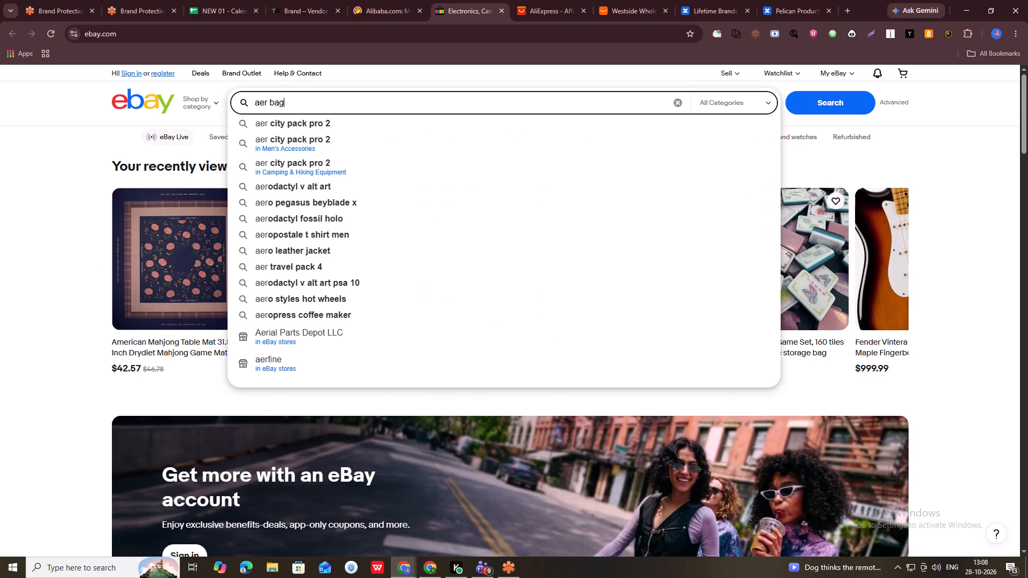
key(Return)
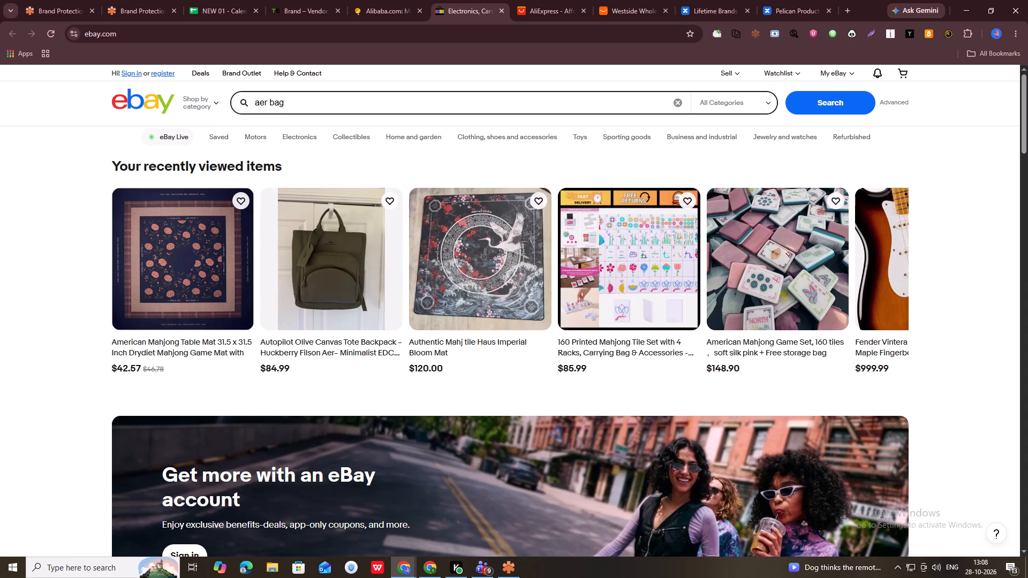
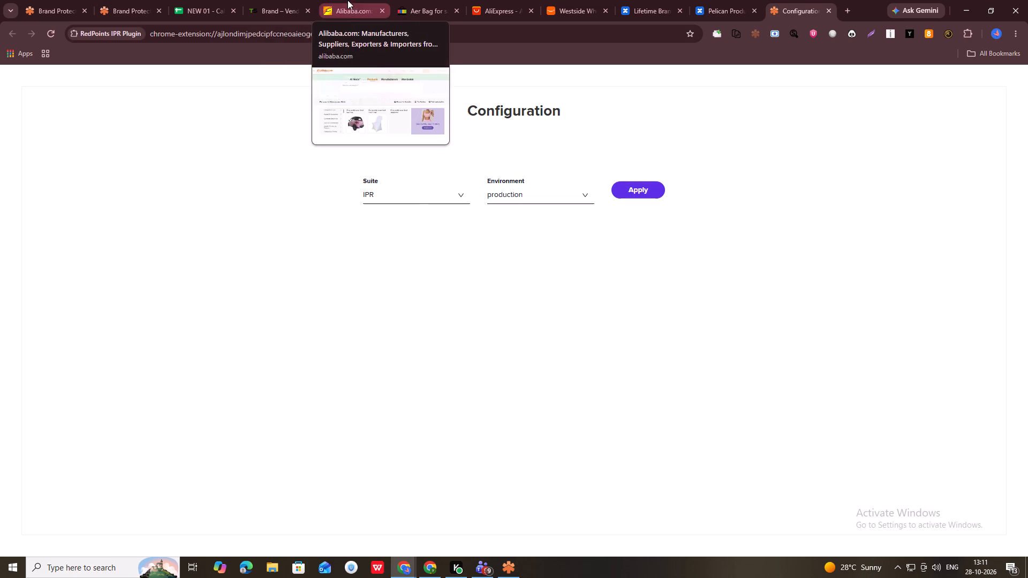
Run an Alibaba image search using the official AER63 backpack image from the AER DESIGNS LLC documents.
click(352, 0)
click(168, 0)
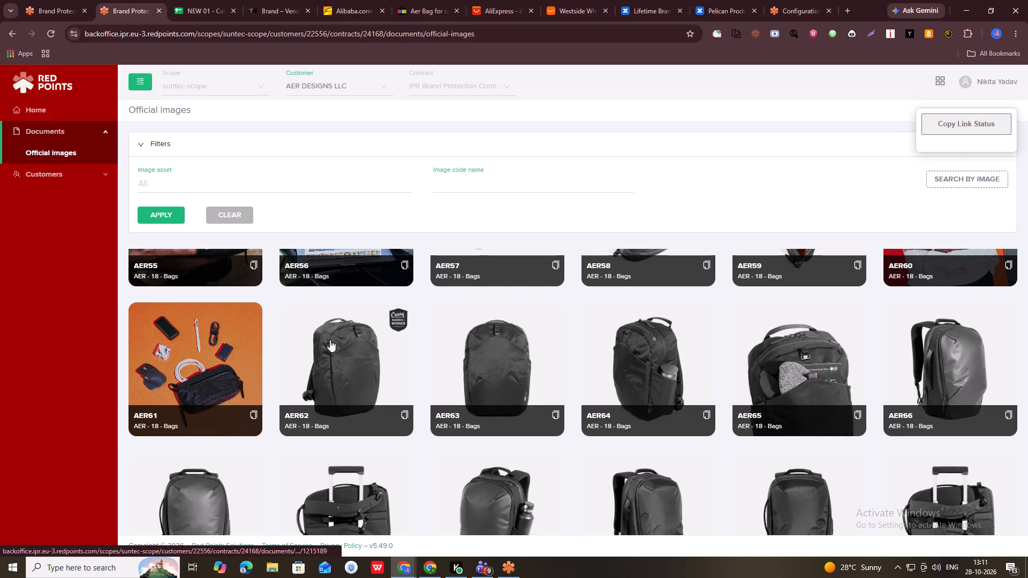
drag(492, 372, 365, 0)
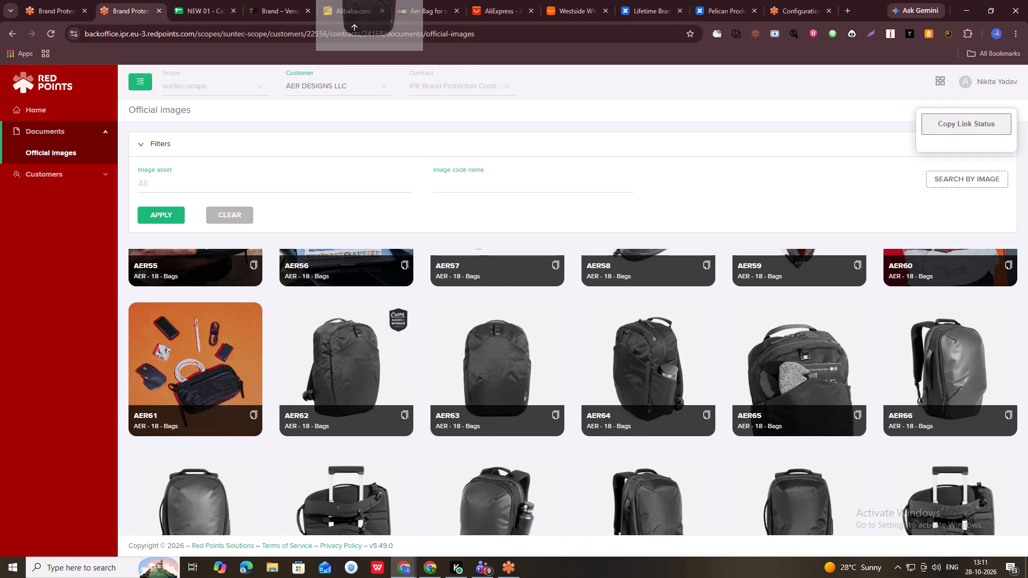
drag(365, 0, 498, 296)
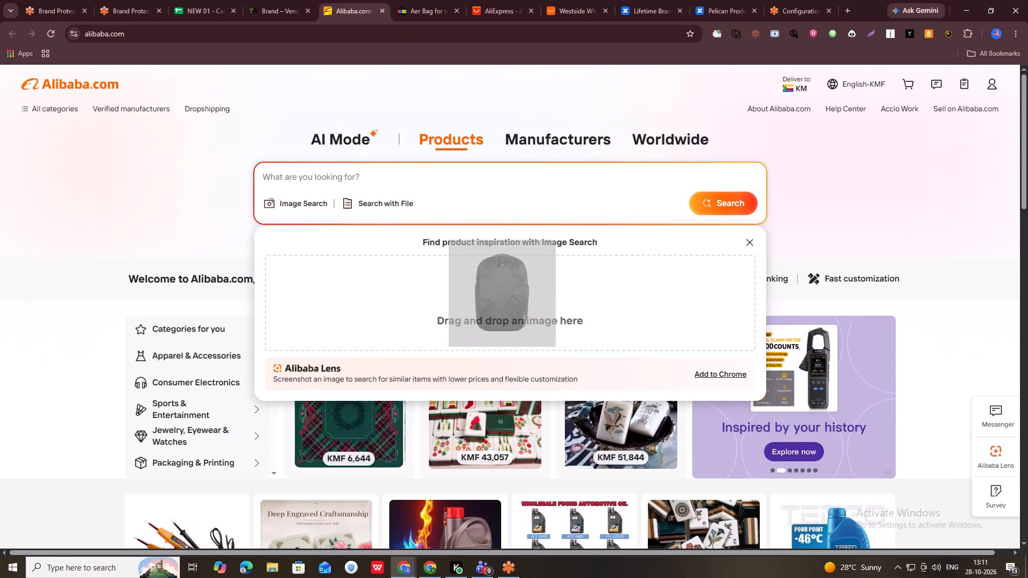
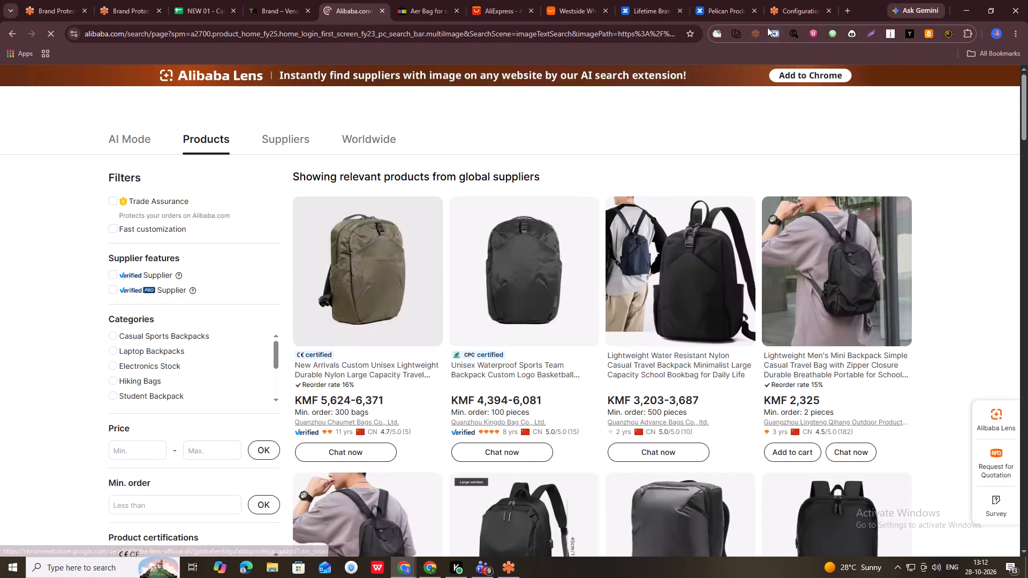
Apply the RedPoints IPR Plugin configuration with the IPR suite and the production environment.
click(753, 31)
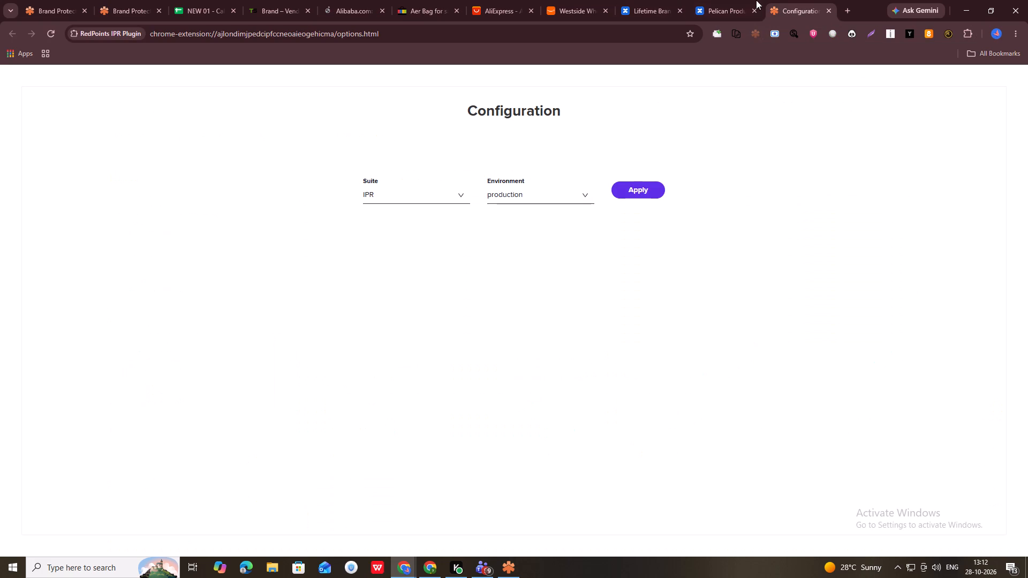
click(752, 35)
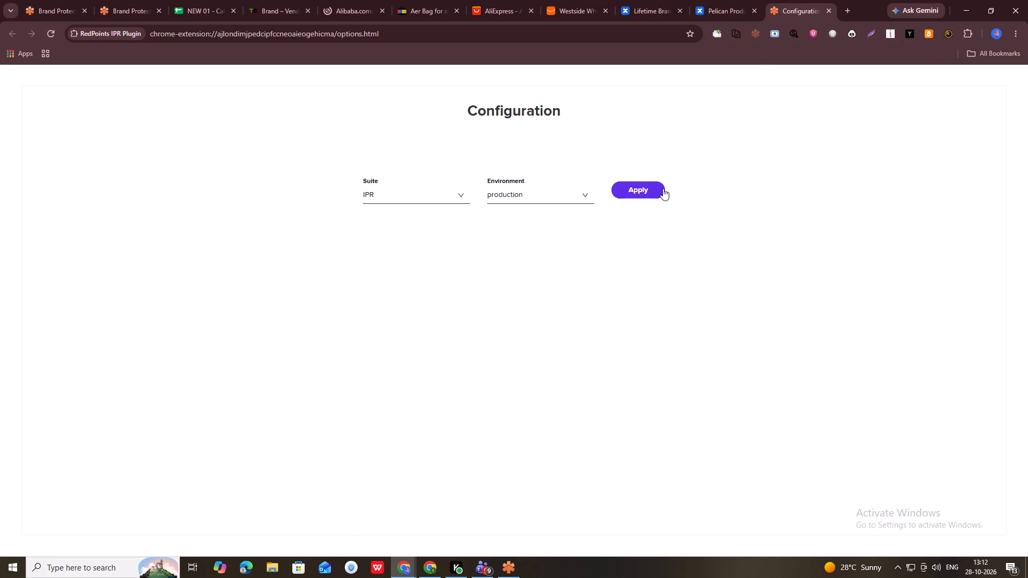
click(663, 188)
Open the RedPoints IPR Plugin's task configuration window and search for the customer "aer".
click(755, 34)
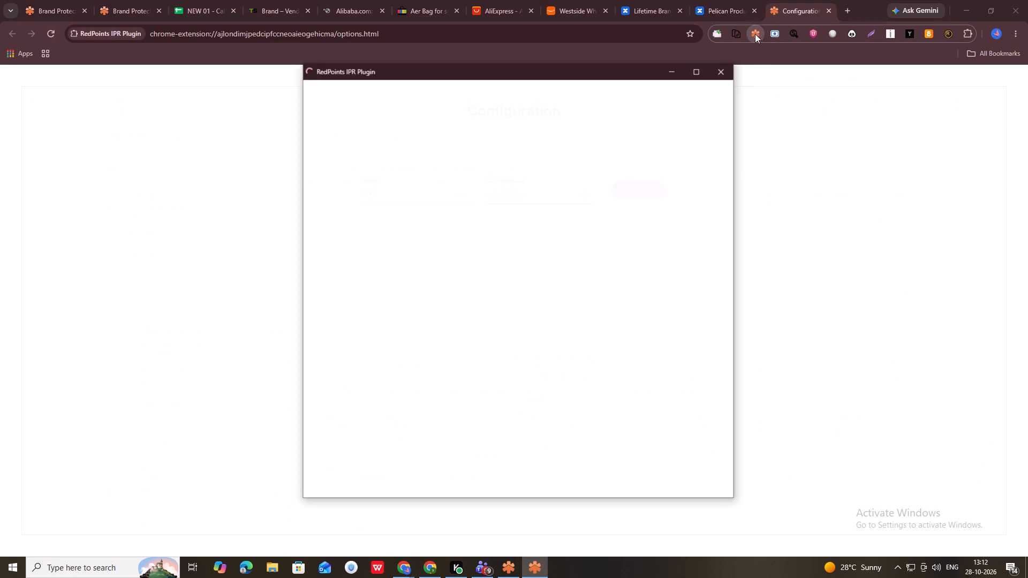
drag(506, 70, 573, 70)
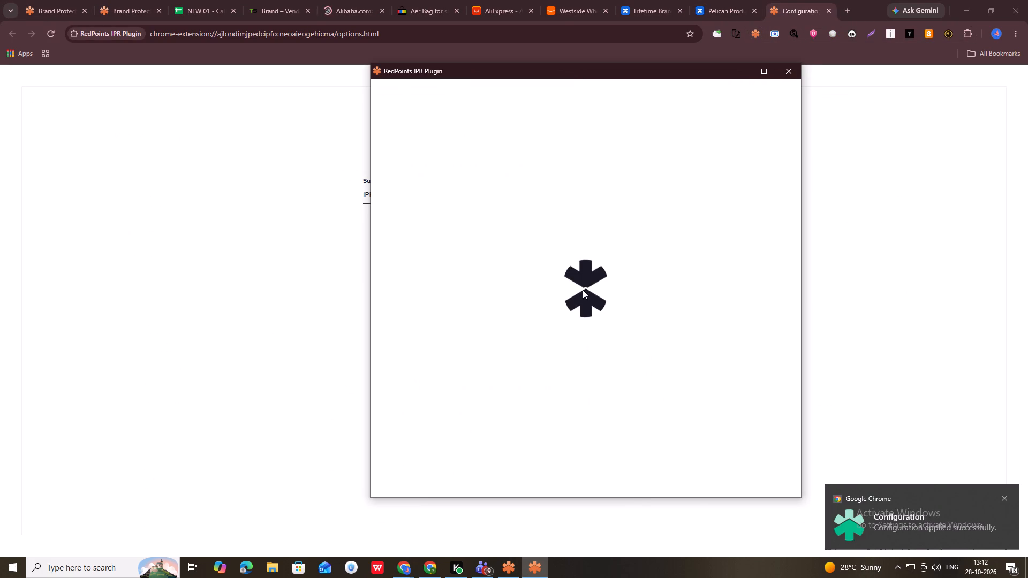
click(615, 194)
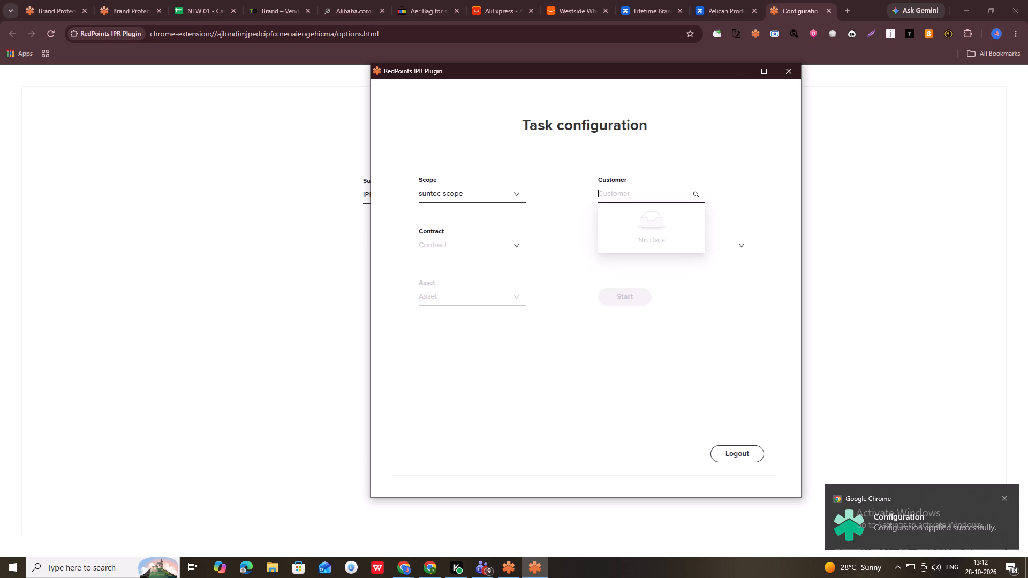
text(aer)
key(space)
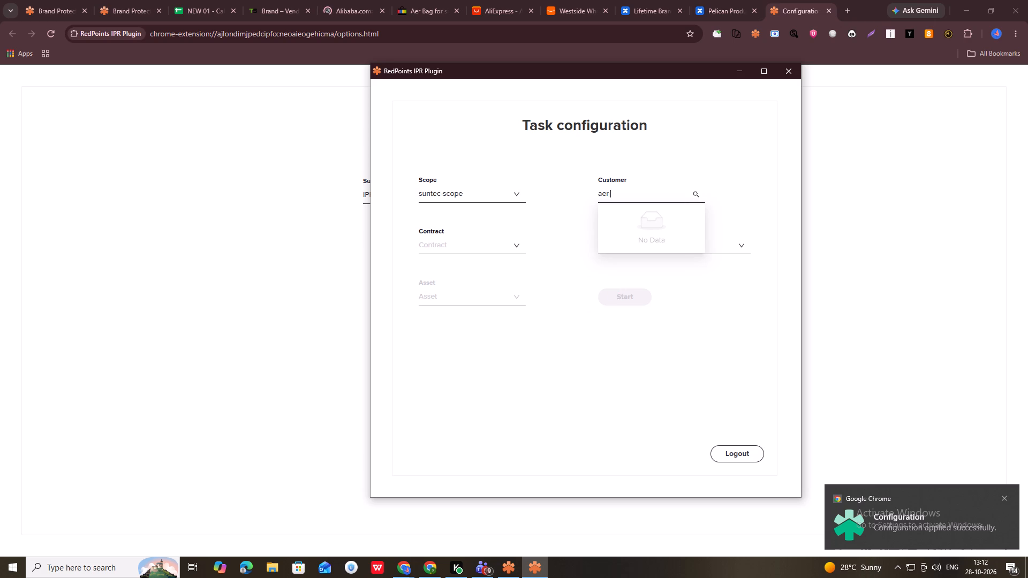
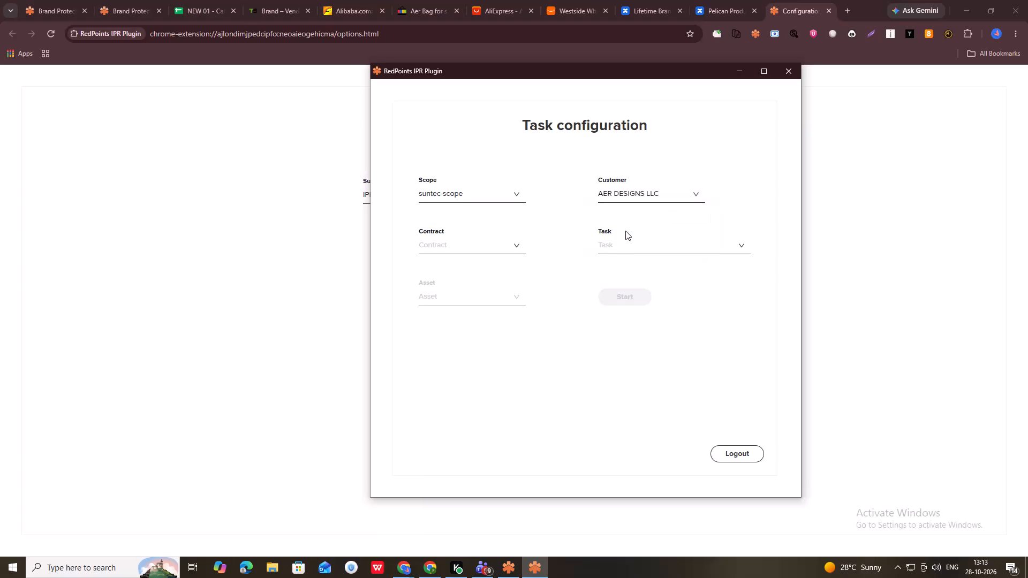
Start a Detection task for AER DESIGNS LLC with its IPR Brand Protection contract and the AER - 18 - Bags asset.
click(628, 247)
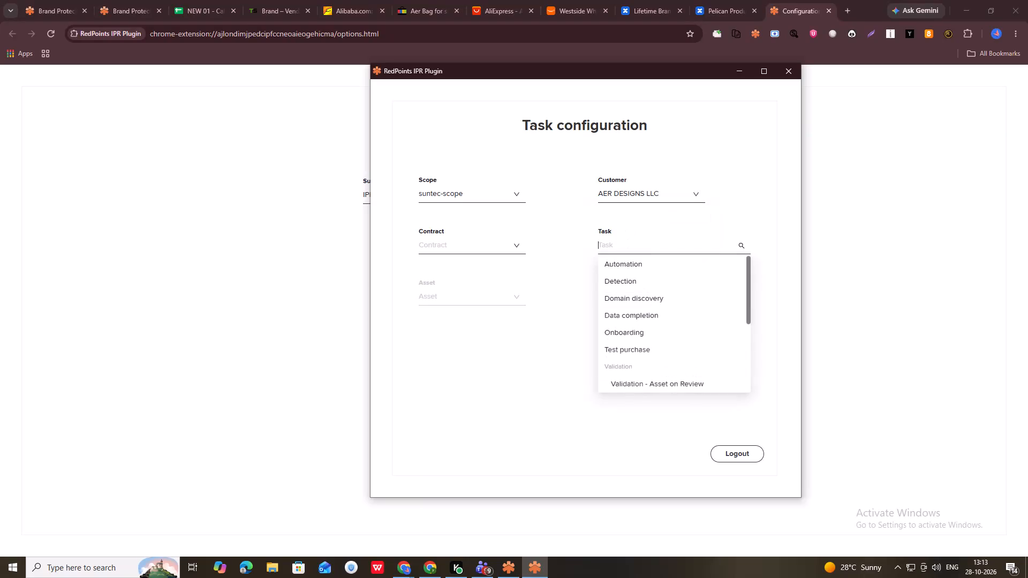
click(636, 281)
click(468, 250)
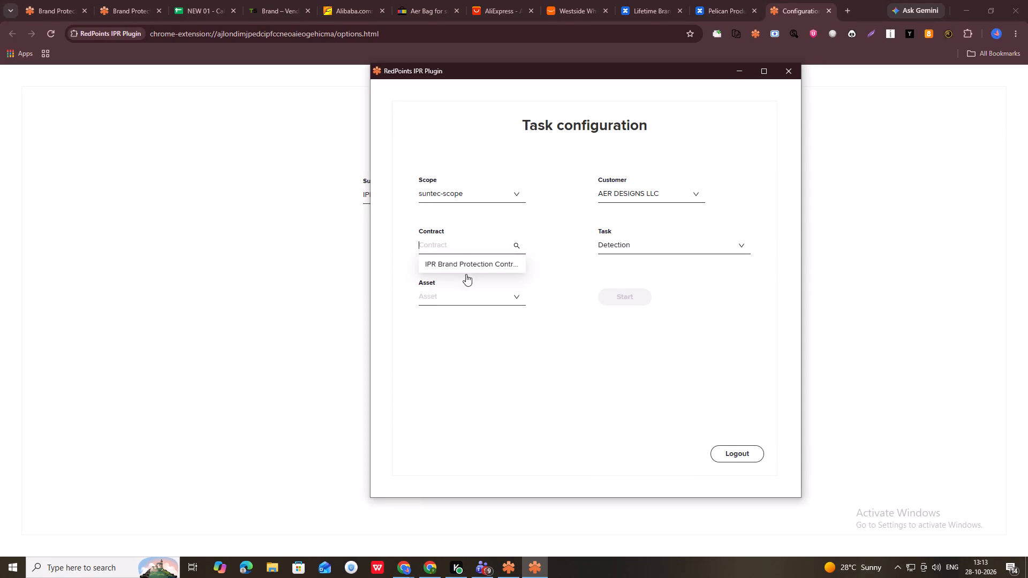
click(464, 266)
click(454, 302)
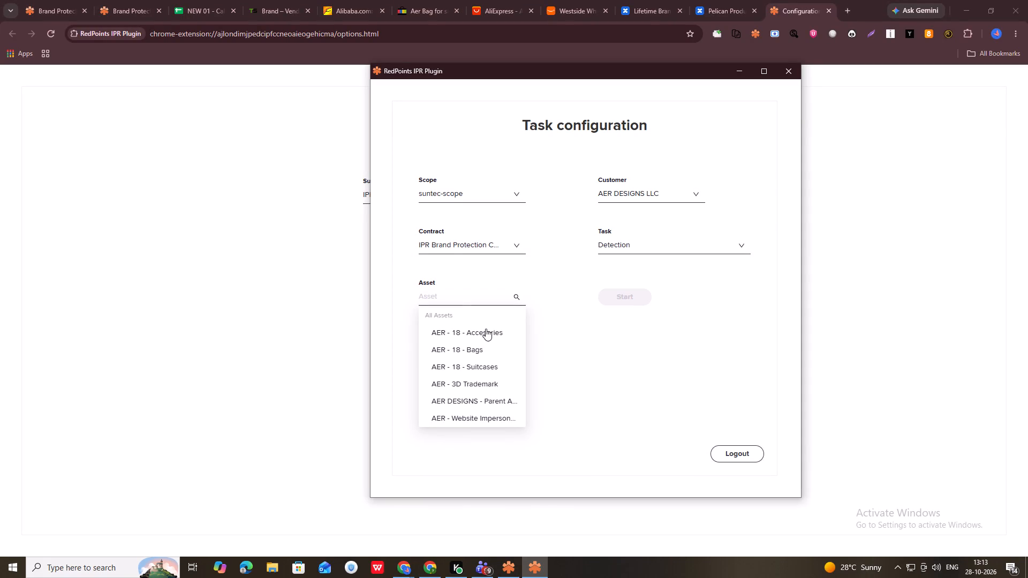
click(473, 352)
click(613, 297)
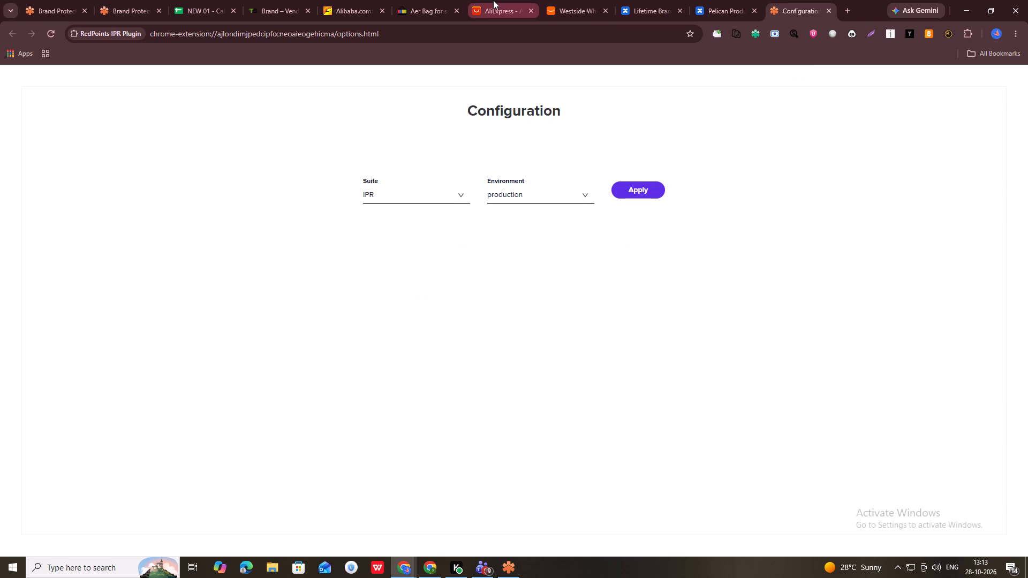
Examine the backpack listings on the first page of Alibaba image search results, comparing highlighted and unhighlighted products.
click(335, 0)
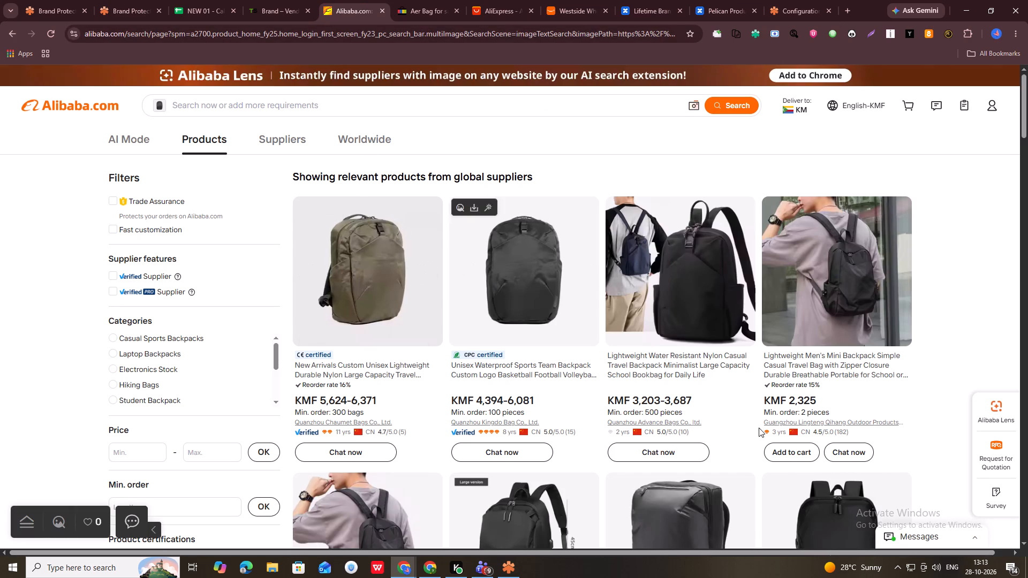
scroll(670, 402, down, 6)
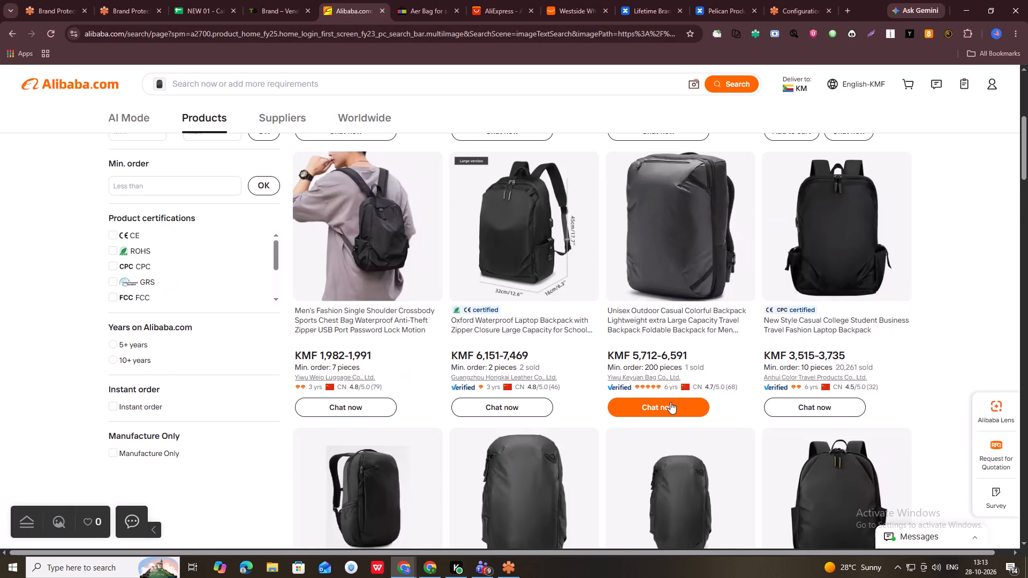
scroll(670, 402, down, 5)
scroll(670, 402, up, 7)
scroll(670, 402, up, 15)
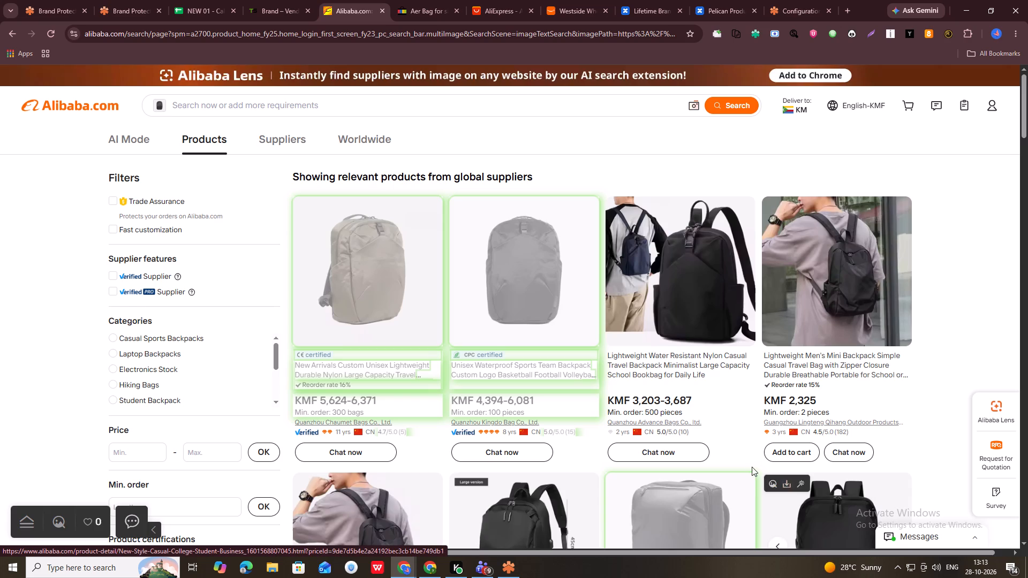
scroll(743, 451, down, 11)
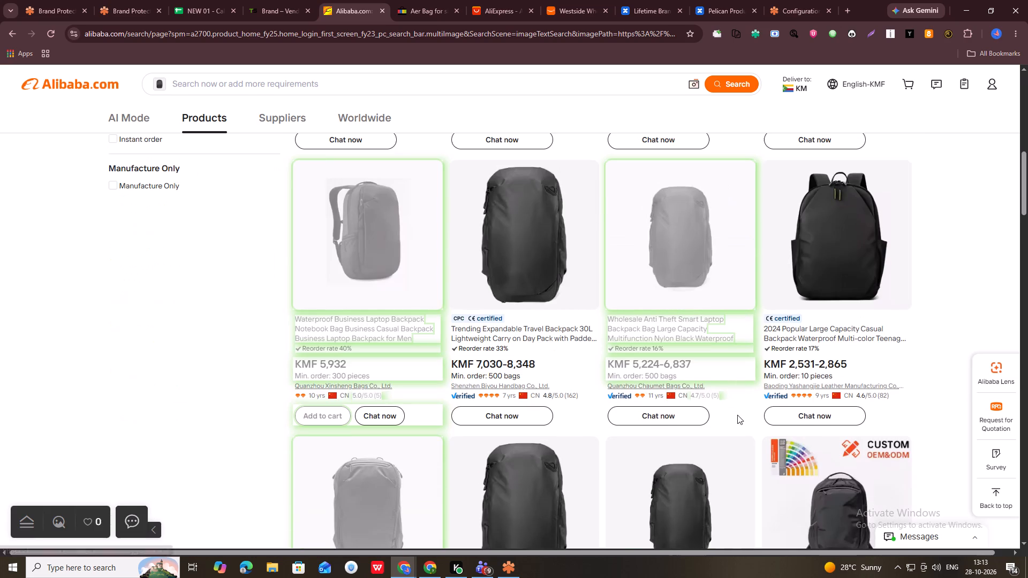
scroll(737, 415, down, 9)
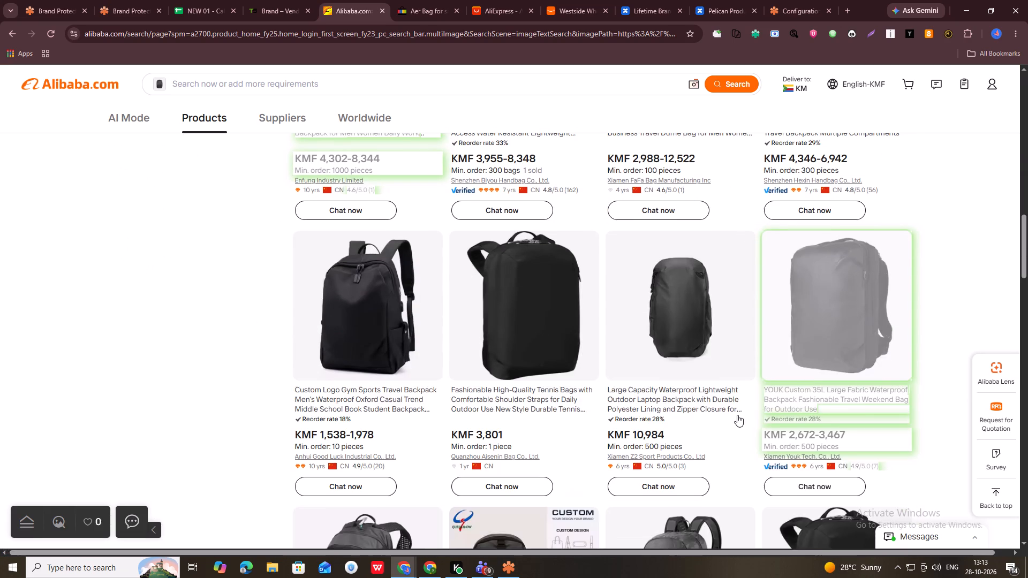
scroll(643, 380, down, 5)
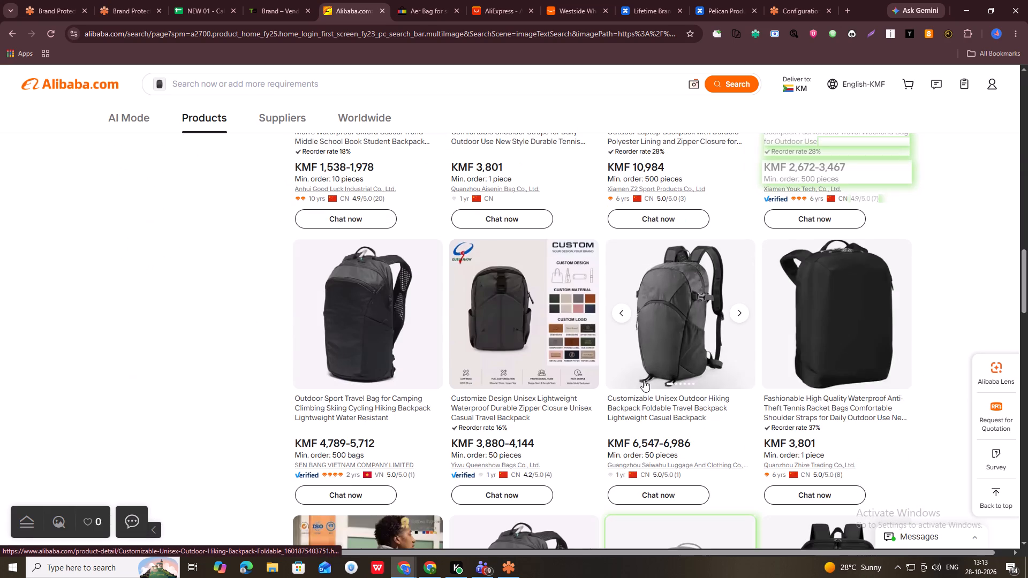
scroll(776, 383, down, 5)
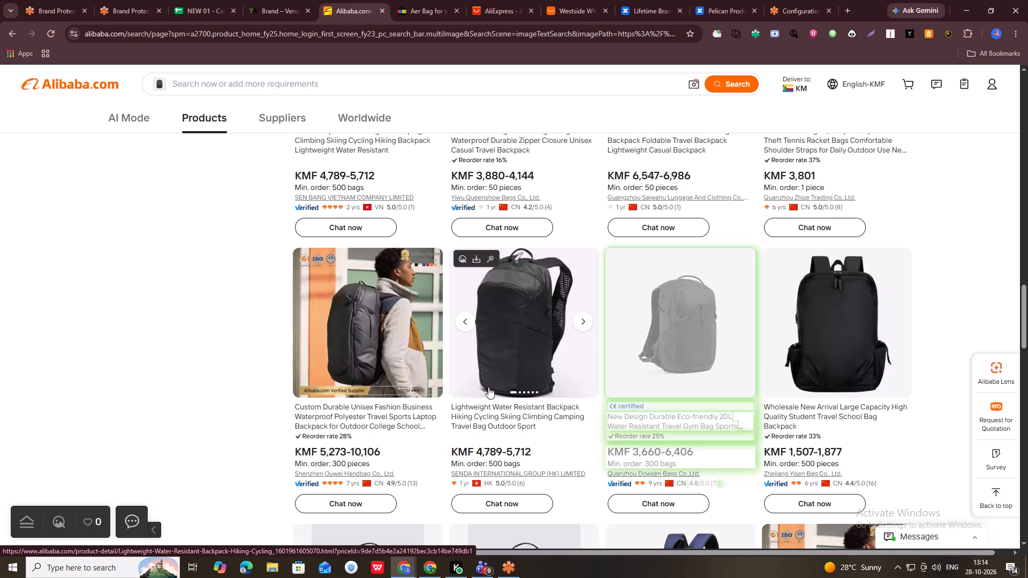
scroll(469, 456, down, 6)
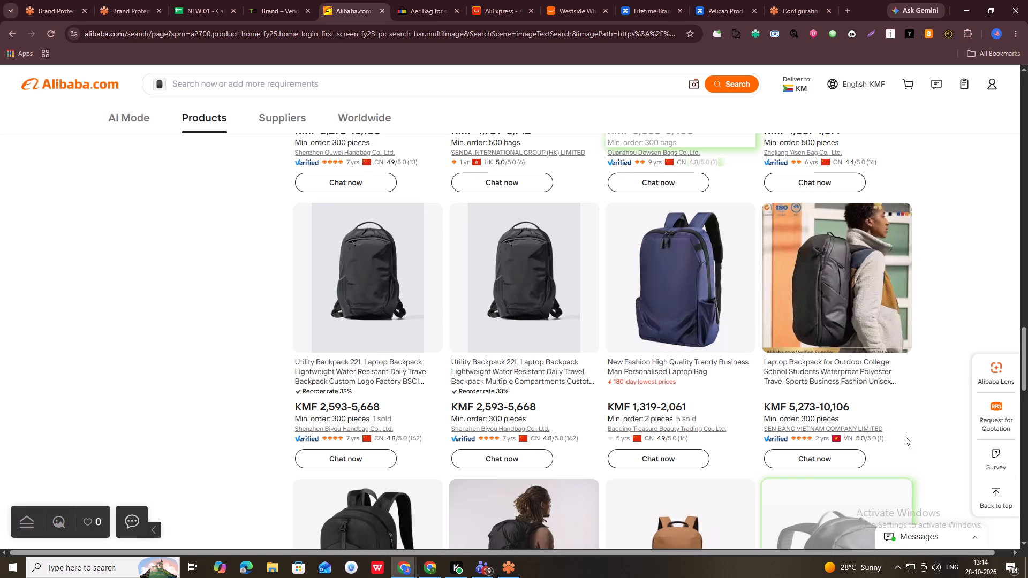
scroll(712, 435, down, 5)
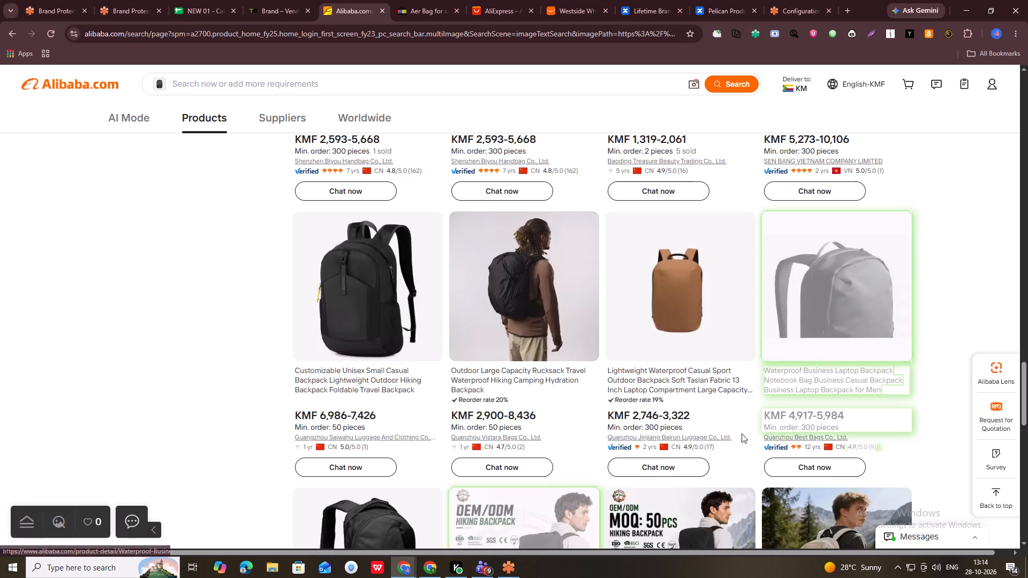
scroll(740, 332, down, 4)
scroll(837, 379, down, 6)
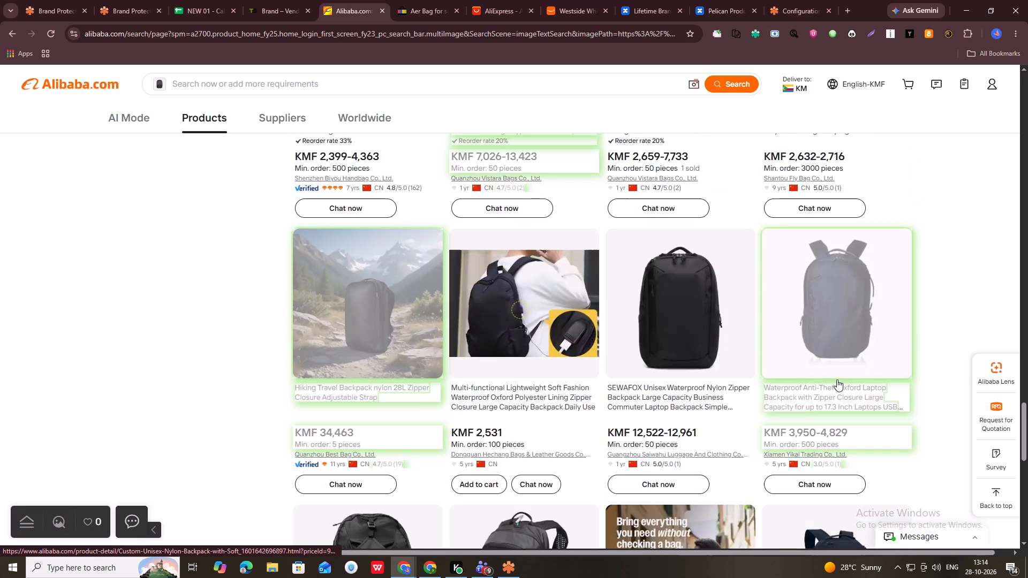
scroll(655, 433, down, 6)
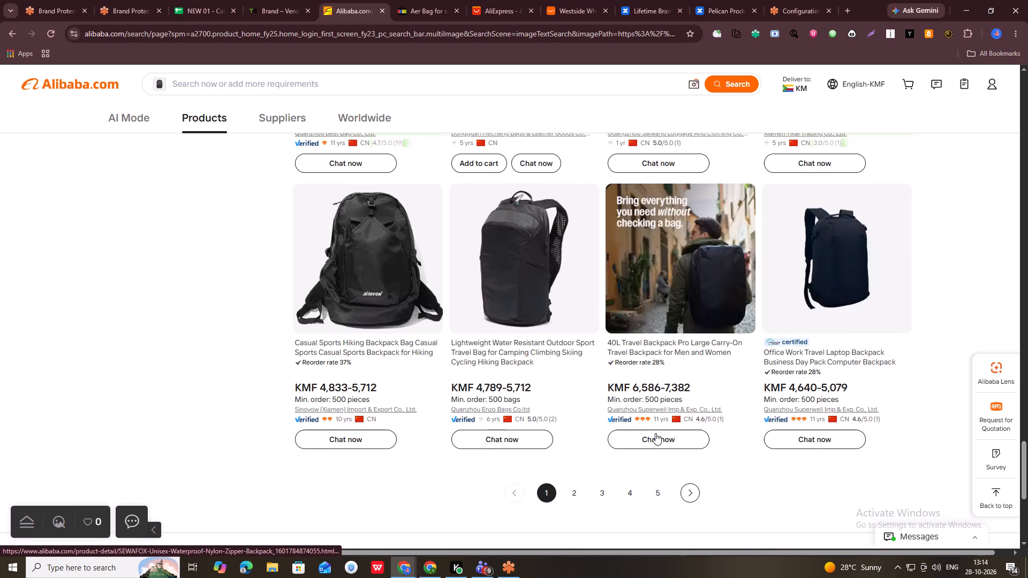
Go to page 2 of the Alibaba image search results.
click(572, 495)
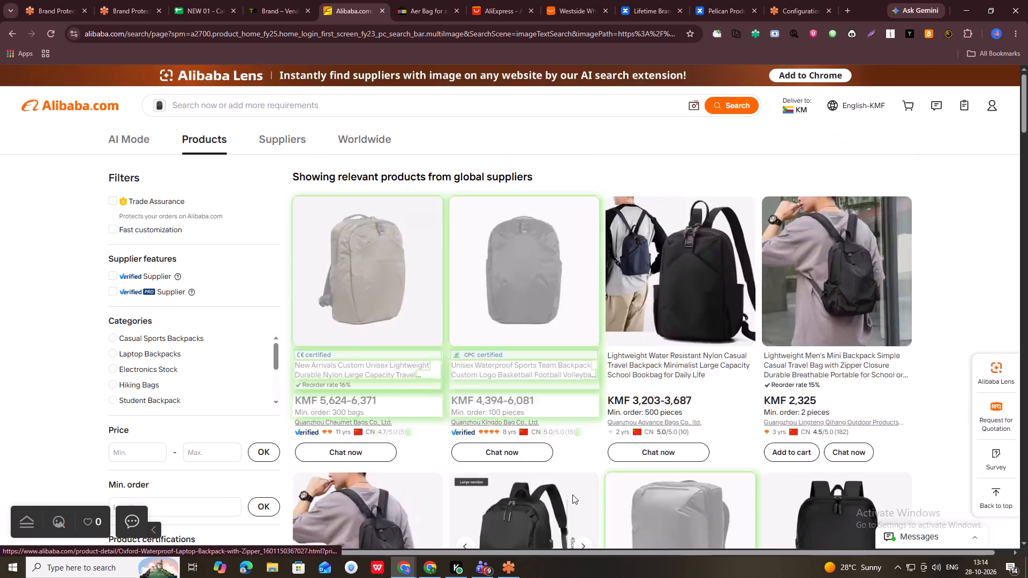
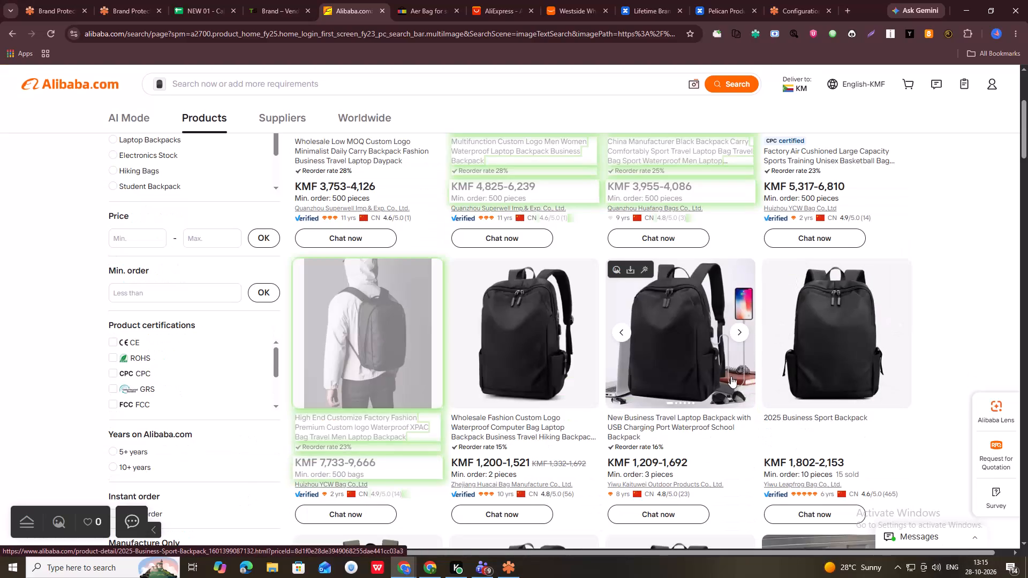
Examine the backpack listings on page 2 of the Alibaba image search results, checking the system clock along the way.
scroll(780, 387, down, 6)
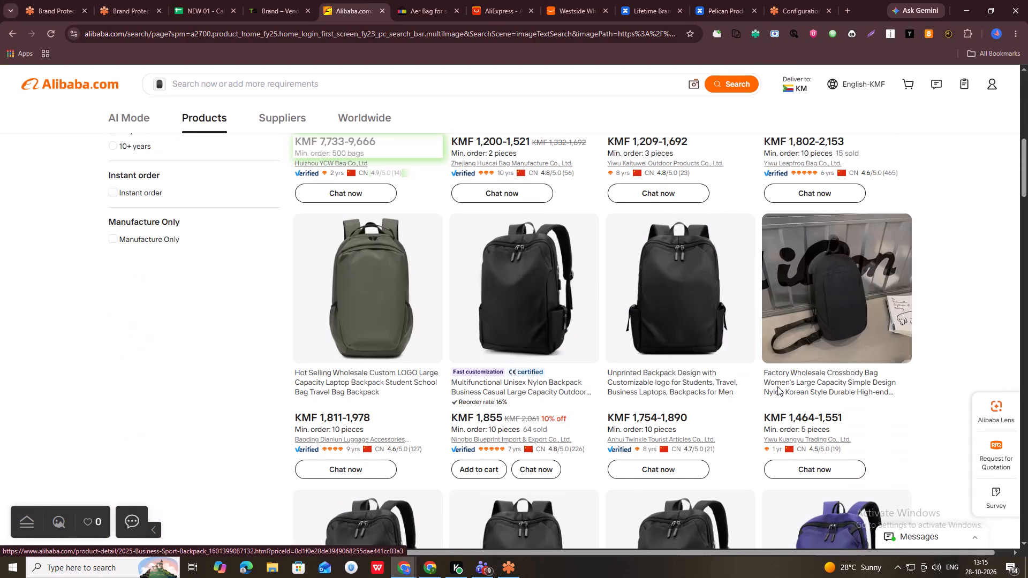
scroll(711, 294, down, 5)
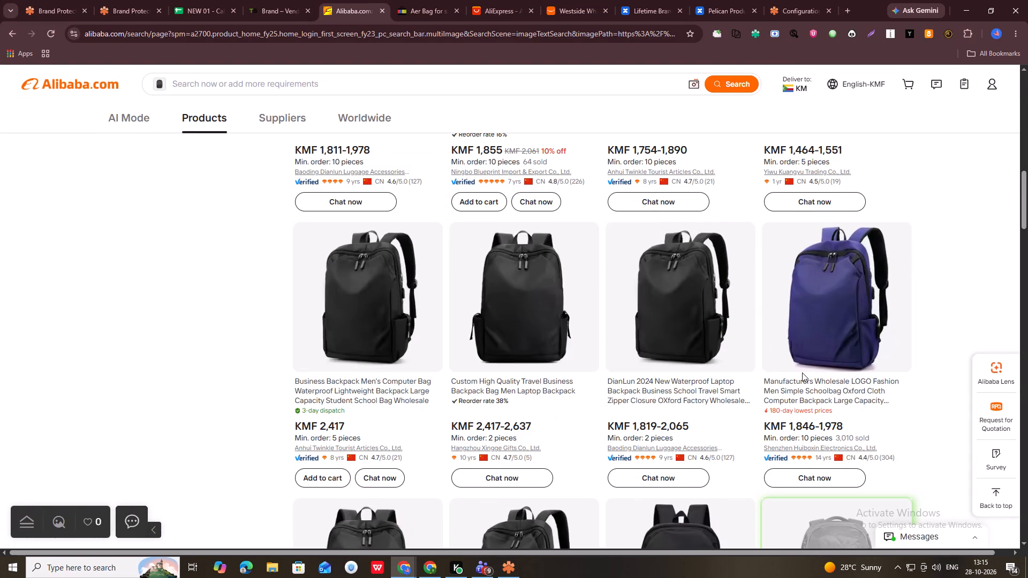
click(974, 568)
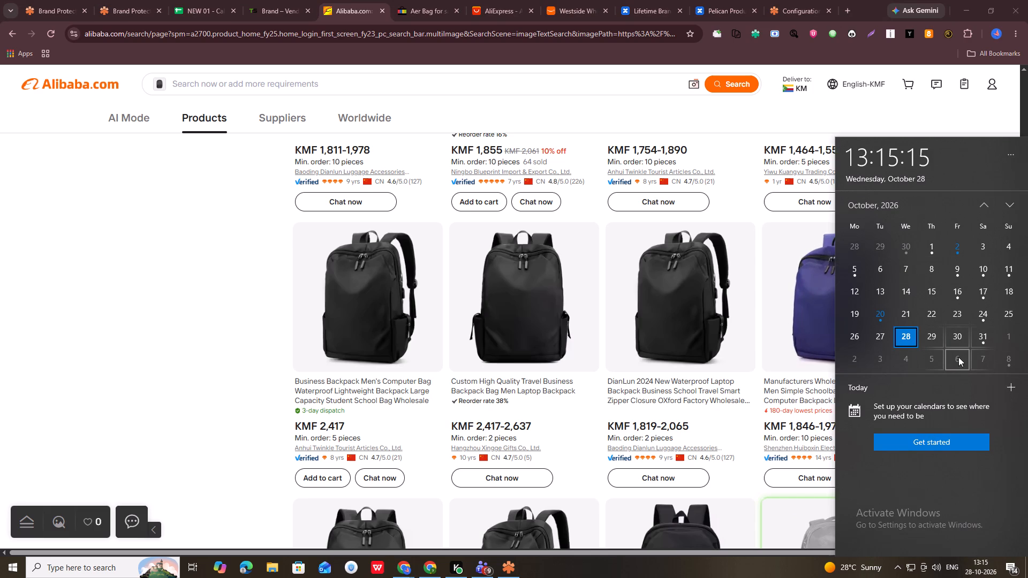
click(113, 256)
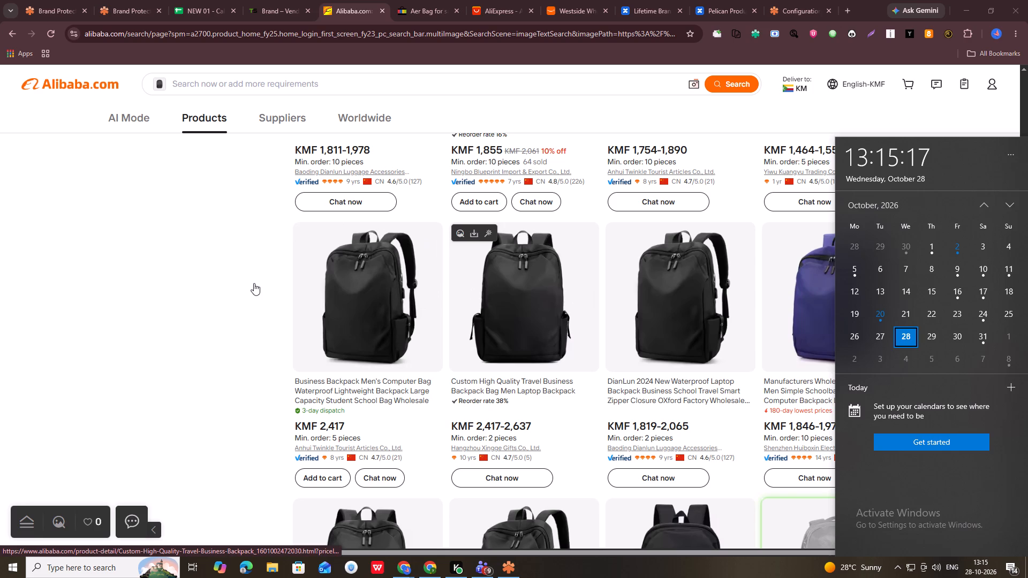
scroll(841, 361, down, 5)
scroll(762, 300, down, 4)
scroll(512, 366, down, 5)
scroll(698, 371, down, 7)
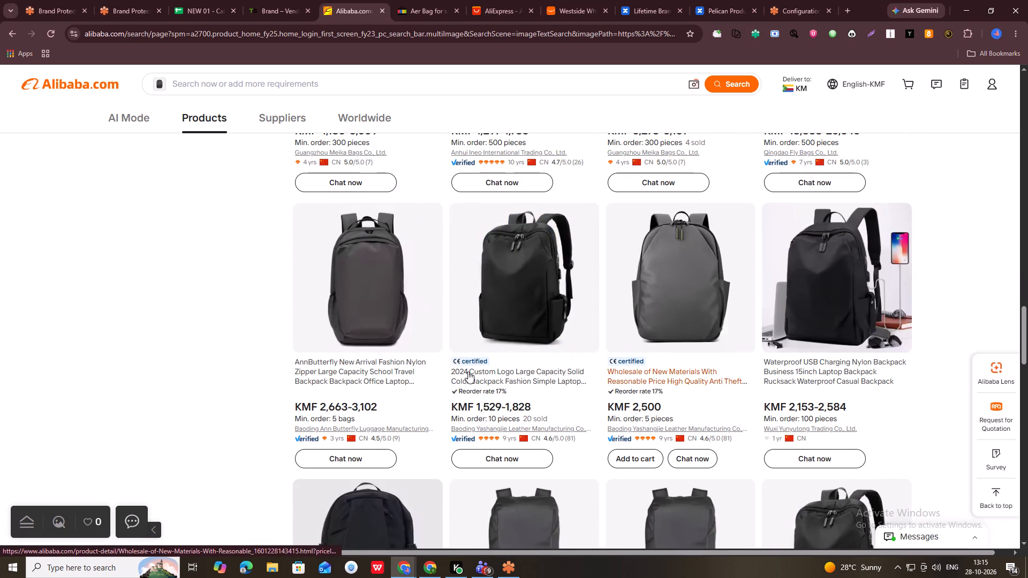
scroll(410, 343, down, 6)
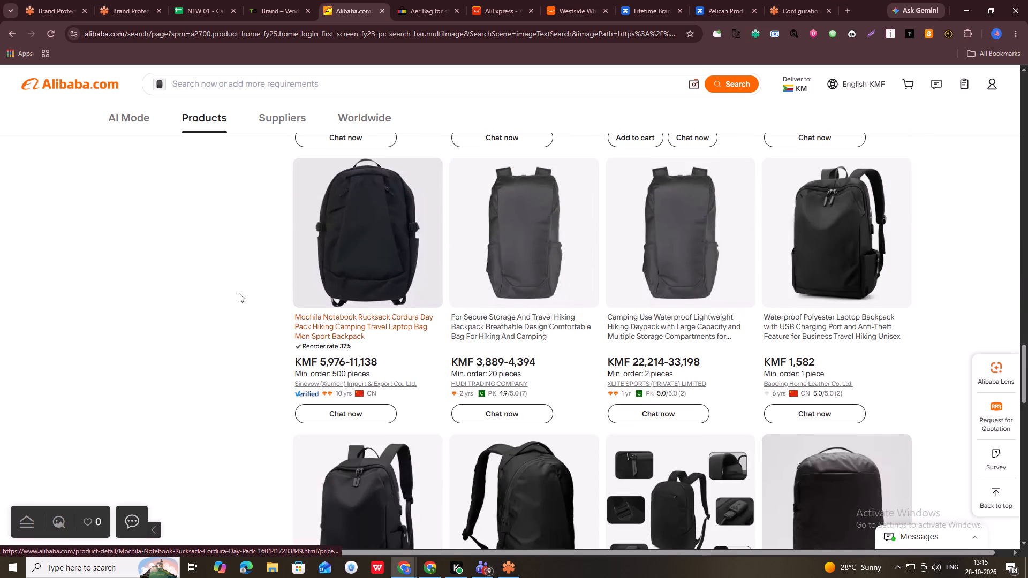
scroll(719, 378, down, 6)
scroll(789, 356, down, 5)
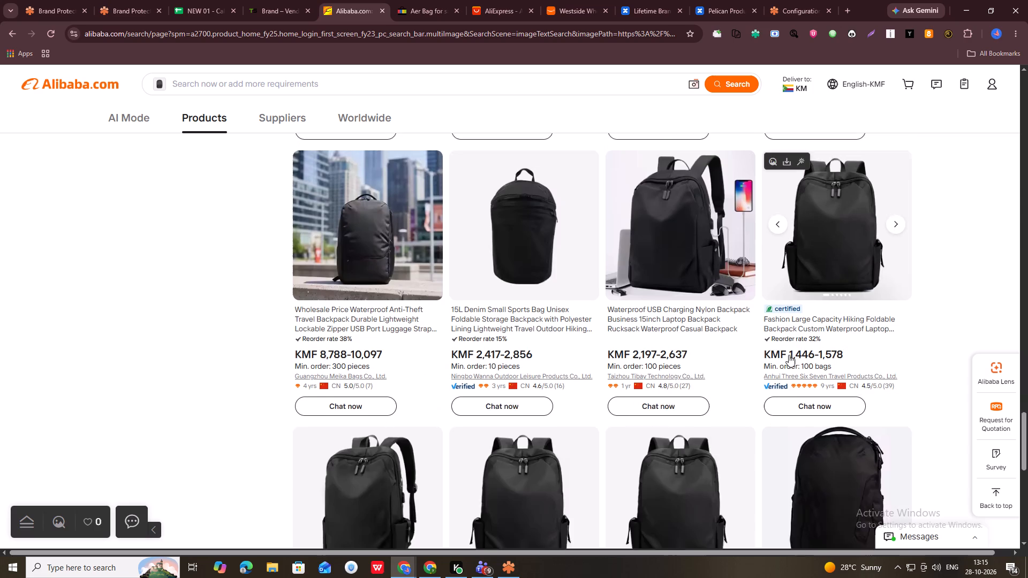
scroll(767, 340, down, 7)
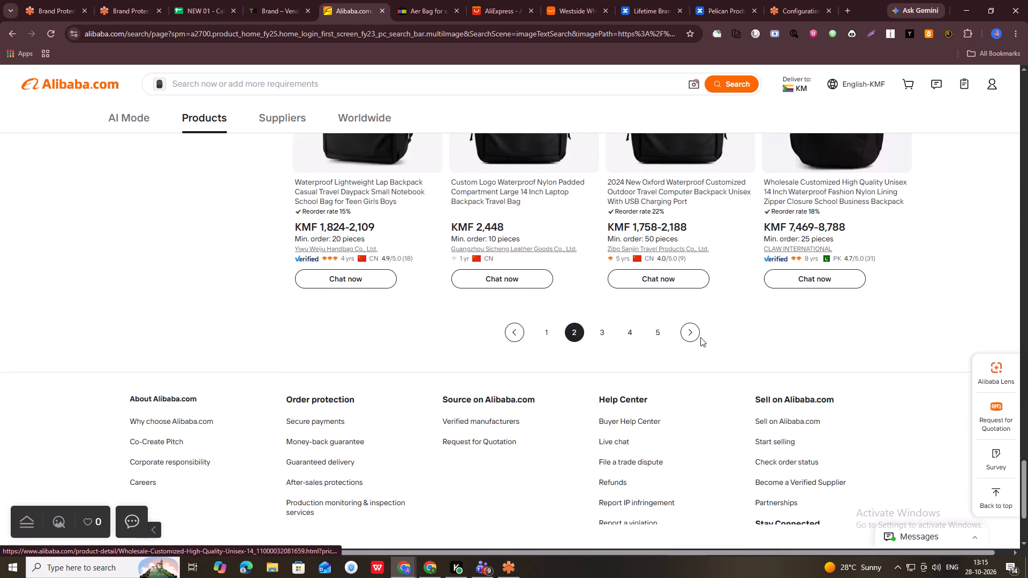
scroll(553, 336, up, 4)
scroll(553, 336, down, 4)
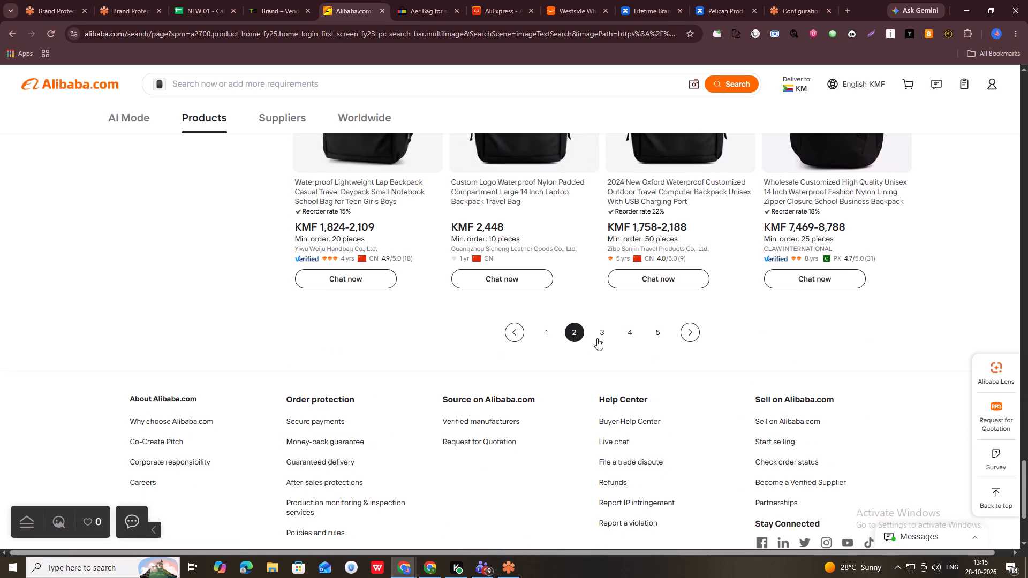
Go to page 3 of the Alibaba image search results.
click(600, 333)
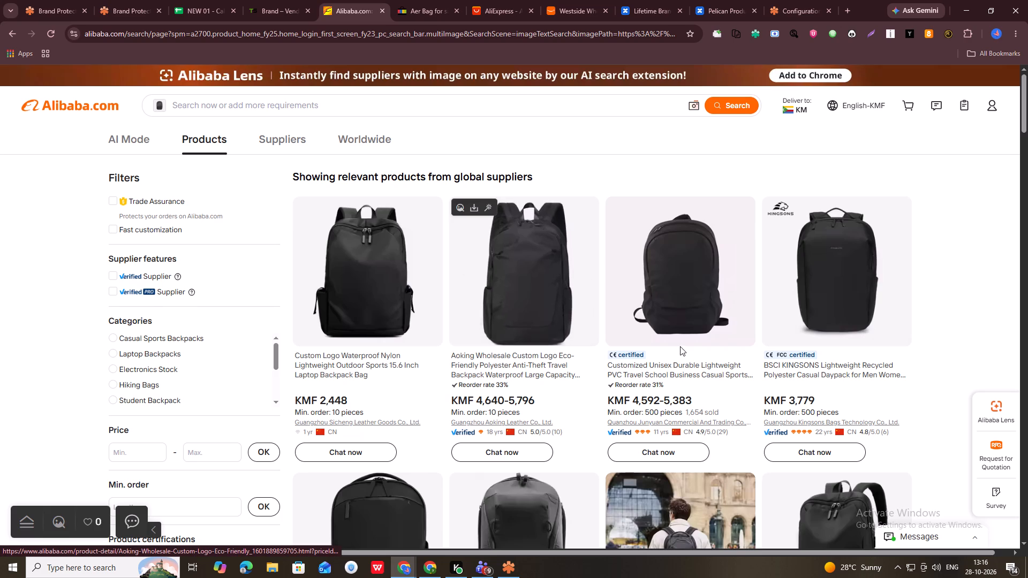
Examine the backpack listings on page 3 of the Alibaba image search results, comparing highlighted and unhighlighted products for Aer look-alikes.
scroll(685, 345, down, 7)
scroll(674, 362, up, 13)
scroll(674, 362, down, 8)
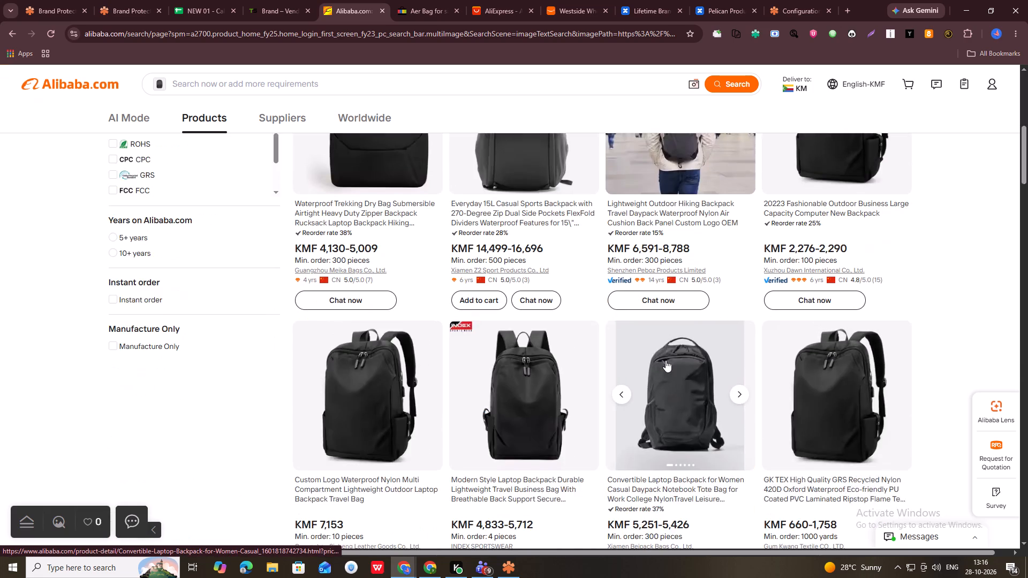
scroll(665, 359, up, 4)
scroll(665, 359, down, 7)
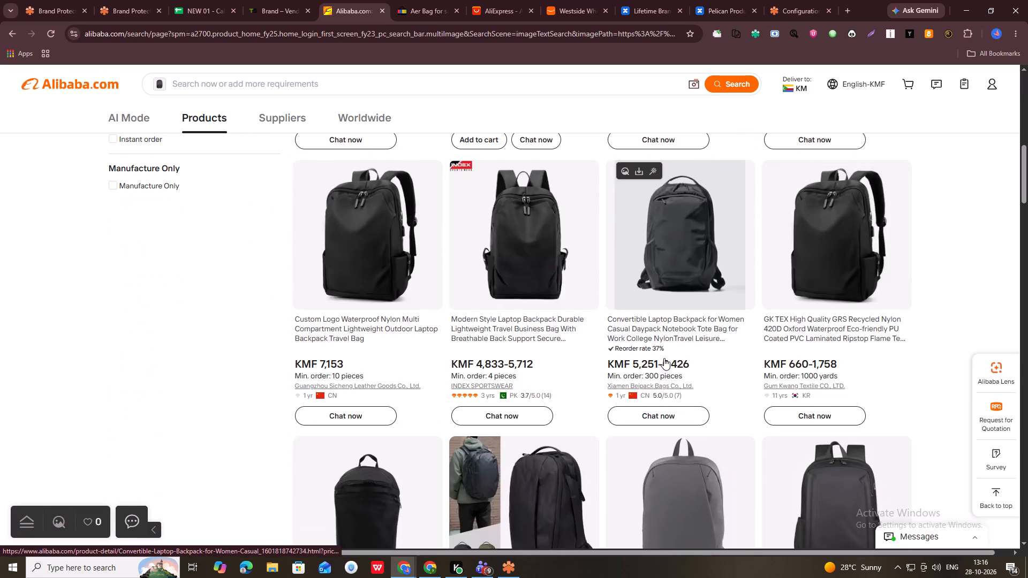
scroll(665, 413, down, 6)
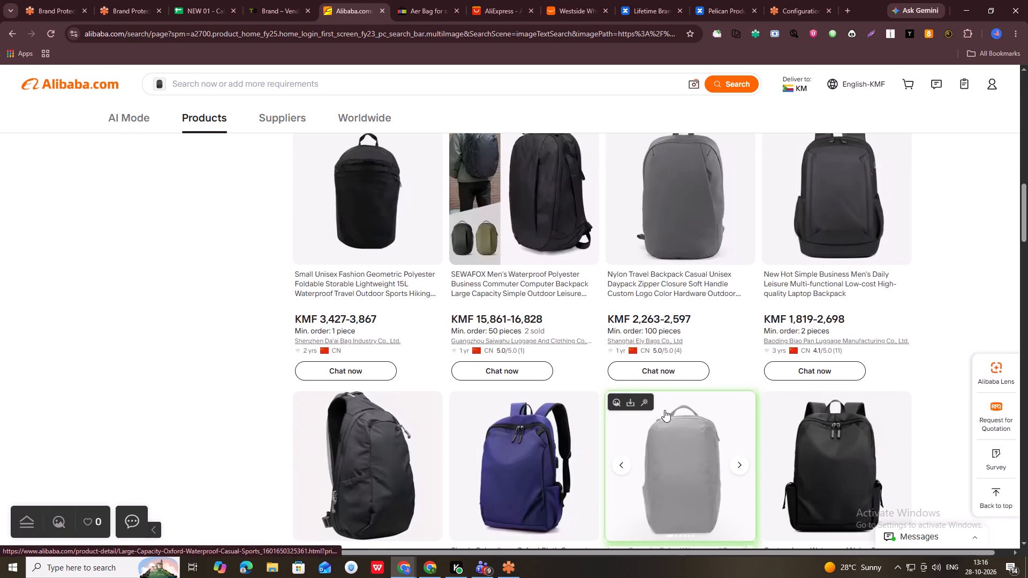
scroll(662, 398, down, 6)
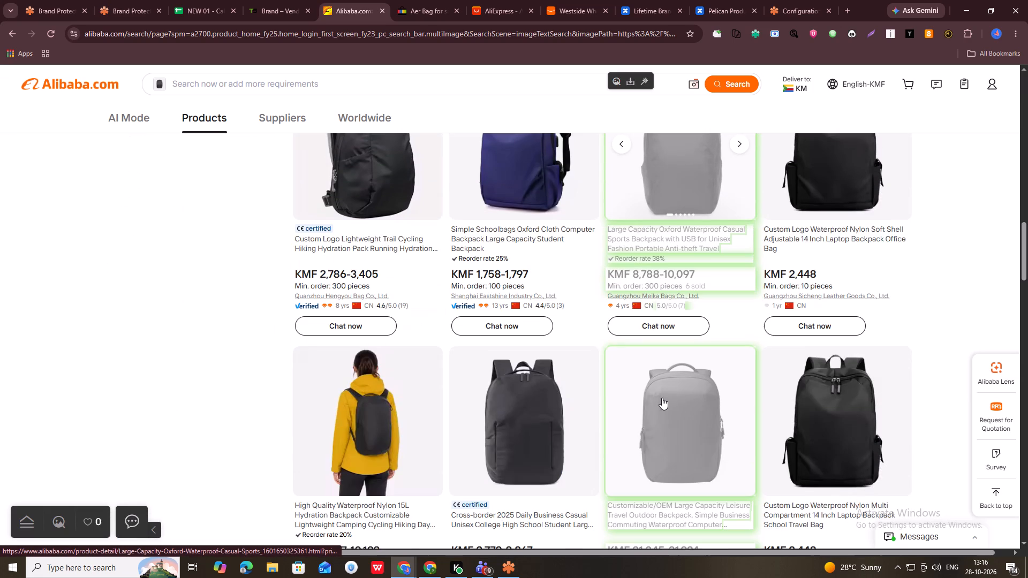
scroll(667, 423, down, 6)
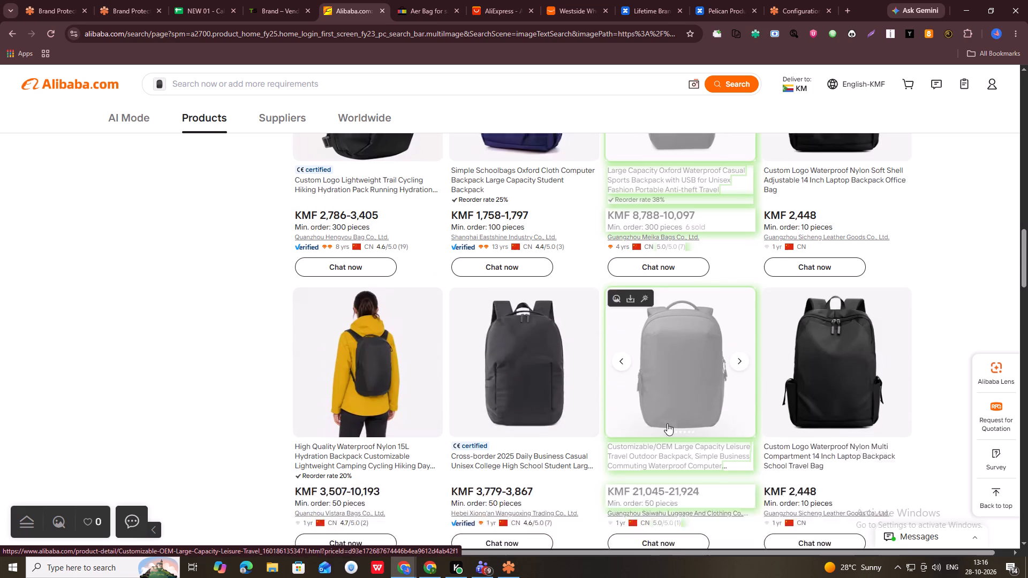
scroll(667, 423, down, 2)
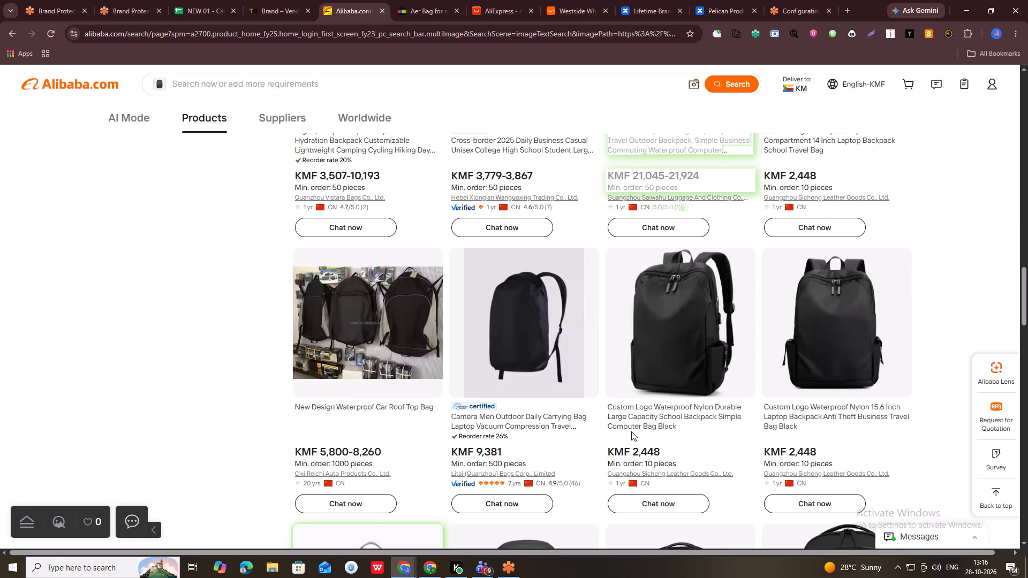
scroll(631, 431, down, 9)
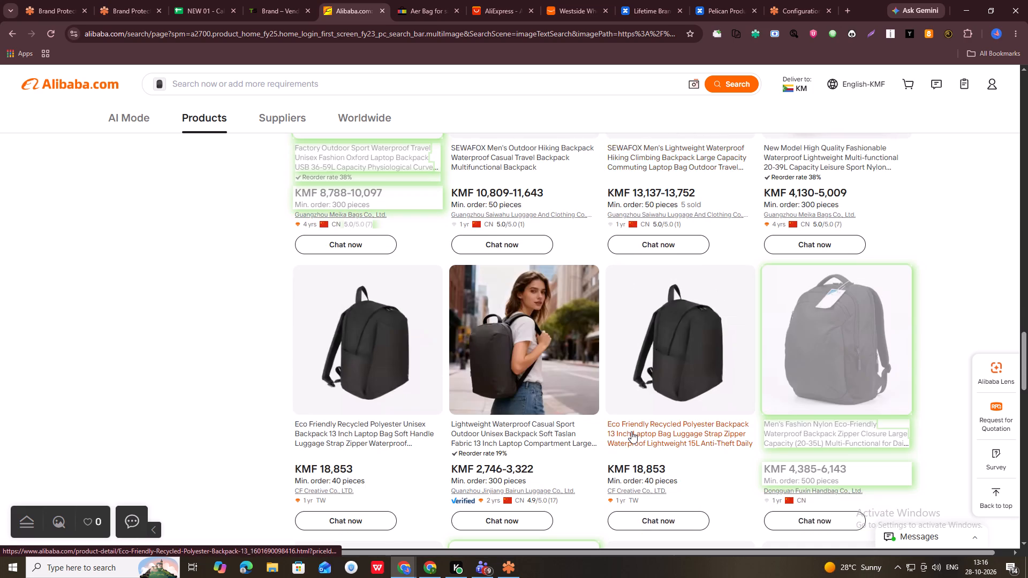
scroll(631, 431, down, 6)
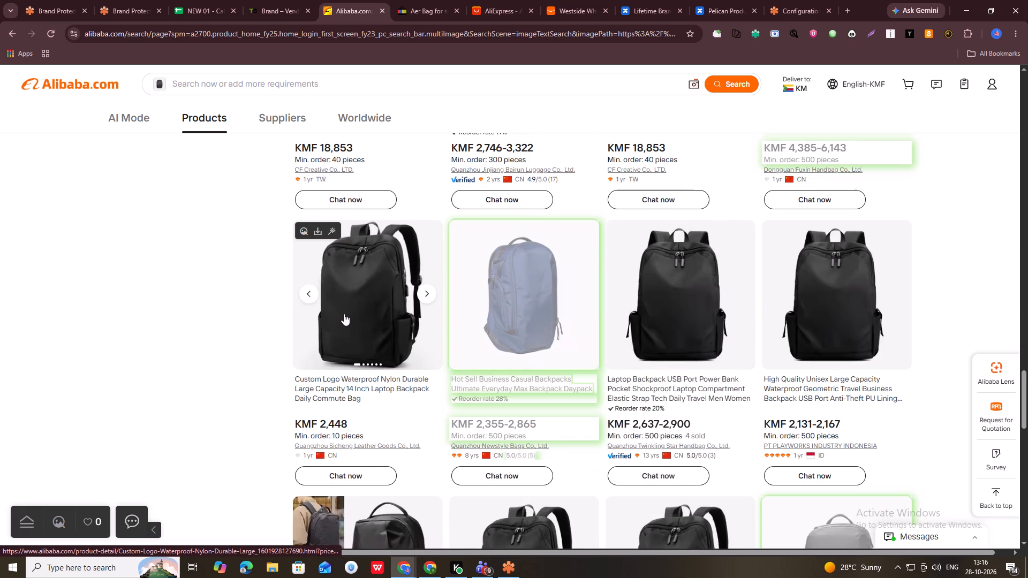
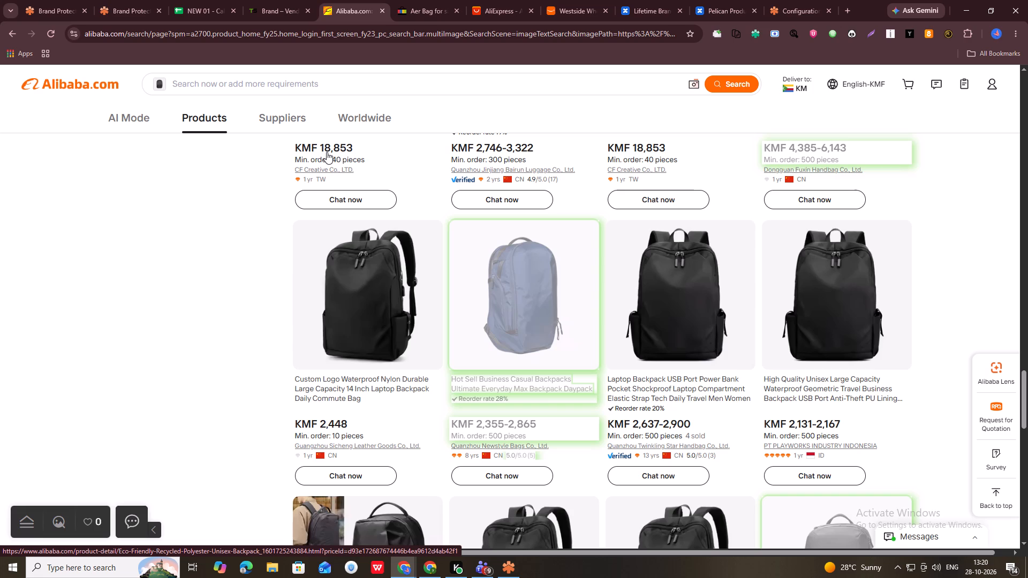
Examine the remaining backpack listings at the end of page 3 of the Alibaba image search results.
scroll(318, 185, down, 6)
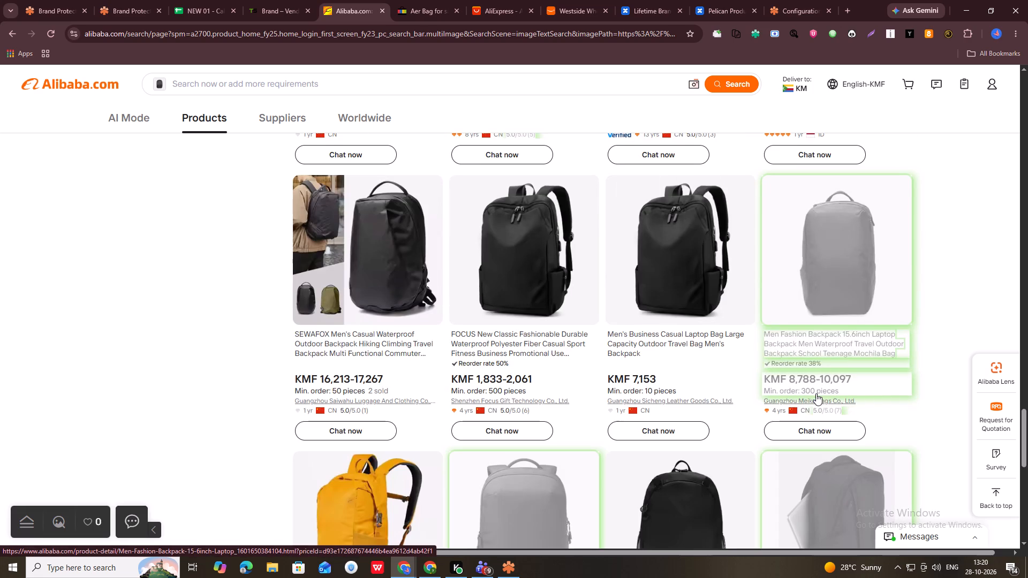
scroll(814, 392, down, 8)
scroll(749, 383, up, 4)
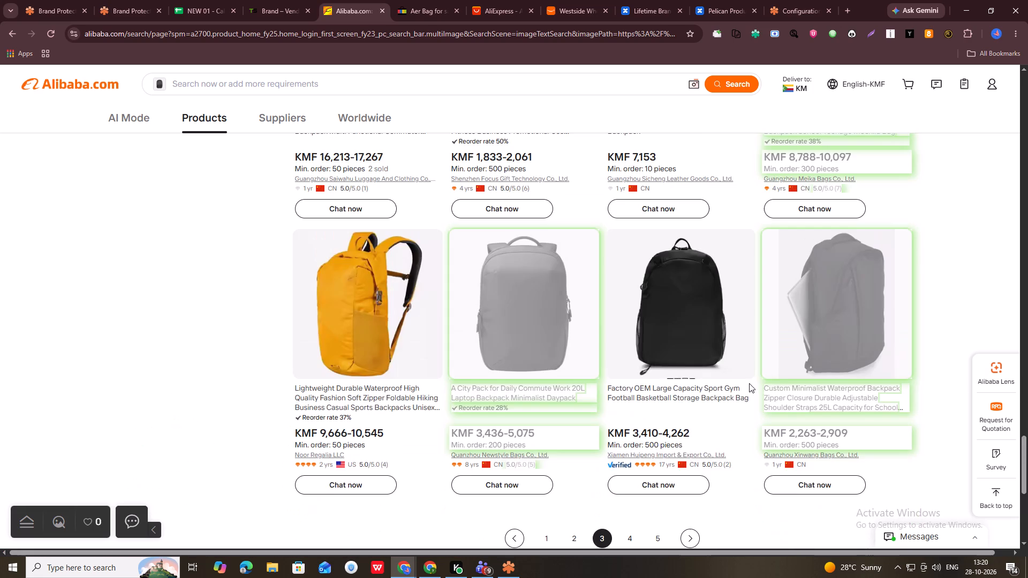
scroll(749, 383, up, 3)
Start an AliExpress image search using the official image AER63 from the Red Points official images.
click(439, 0)
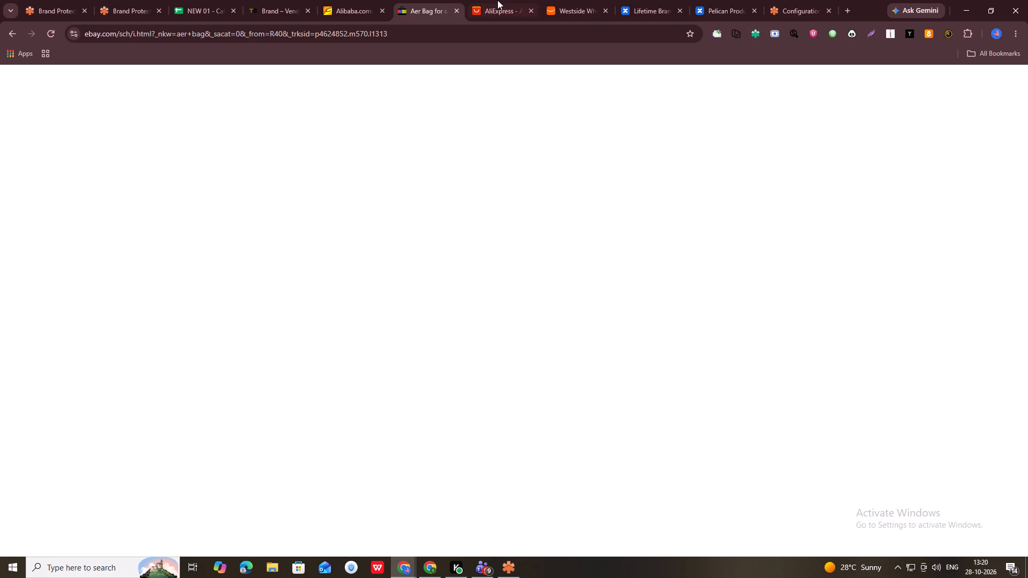
click(497, 0)
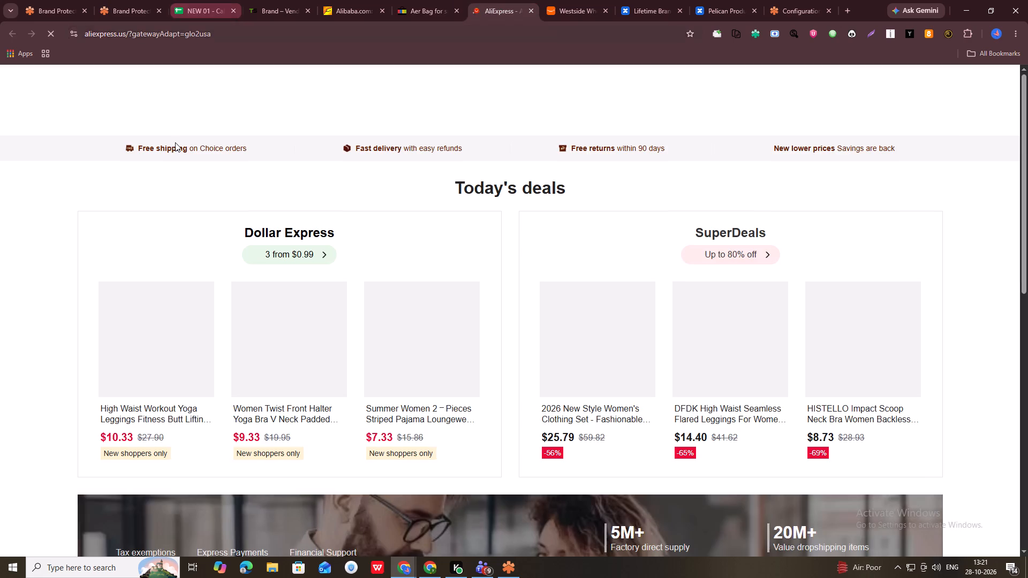
click(127, 0)
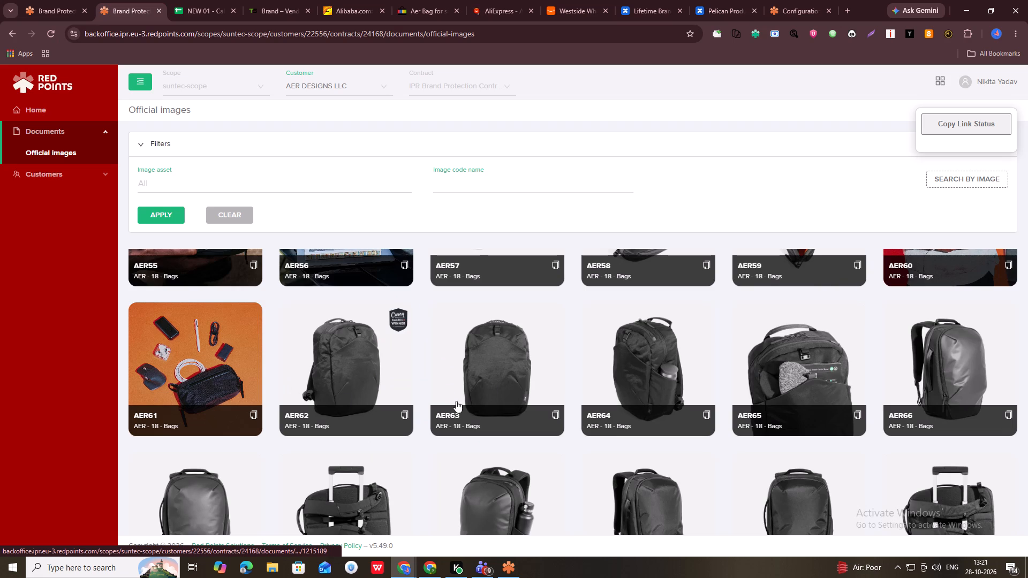
drag(497, 370, 507, 0)
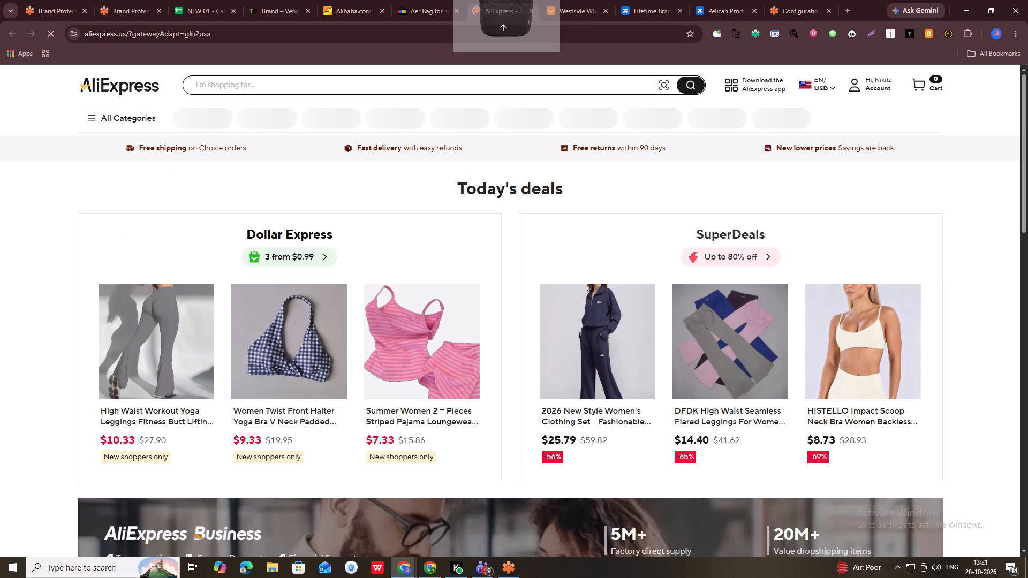
drag(507, 0, 517, 109)
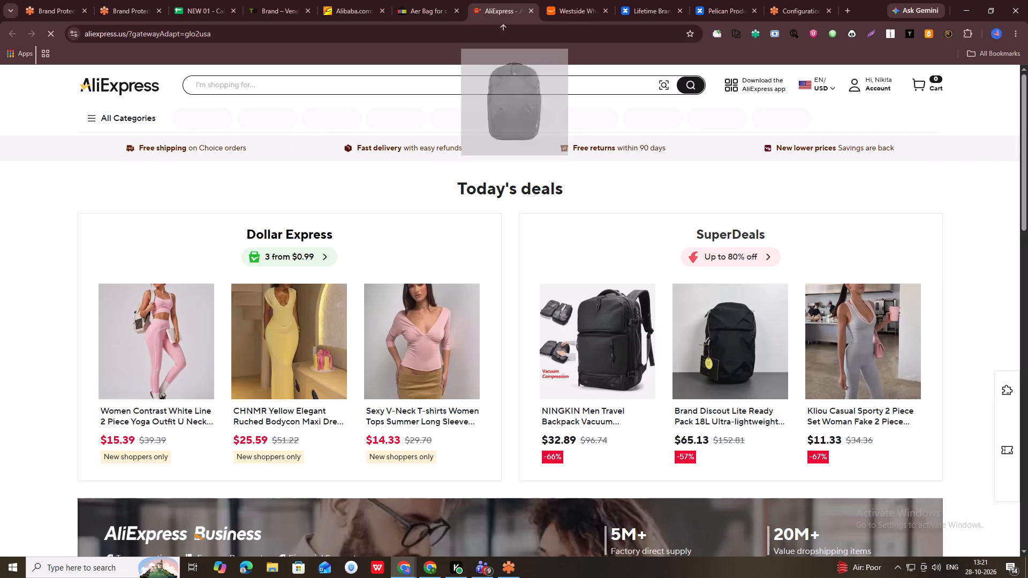
drag(517, 109, 669, 176)
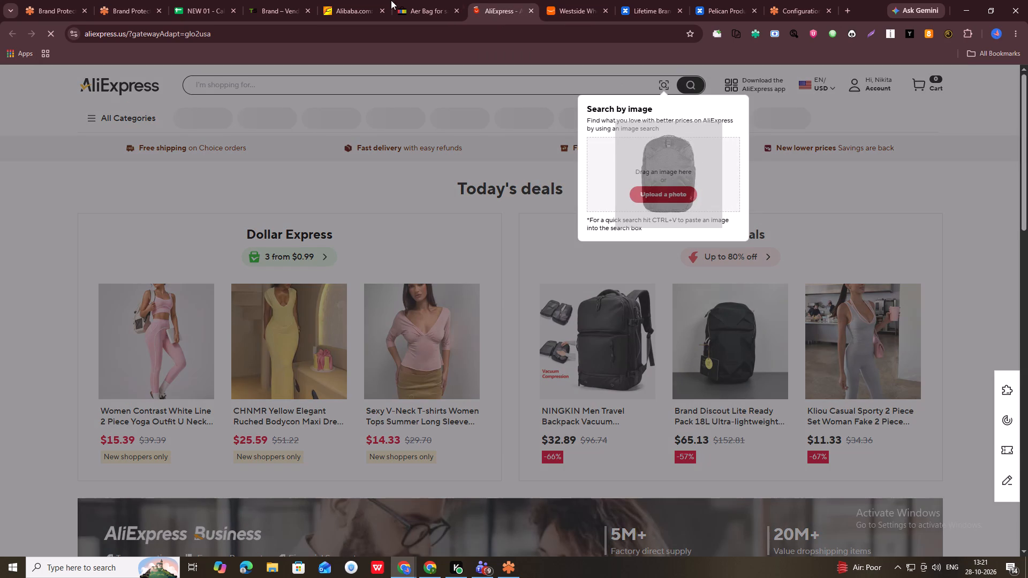
Copy the eBay link of the Aer Day Sling 3 X-Pac (3L) listing into the Links column at row 102271 of Manual Detection Records.
click(436, 0)
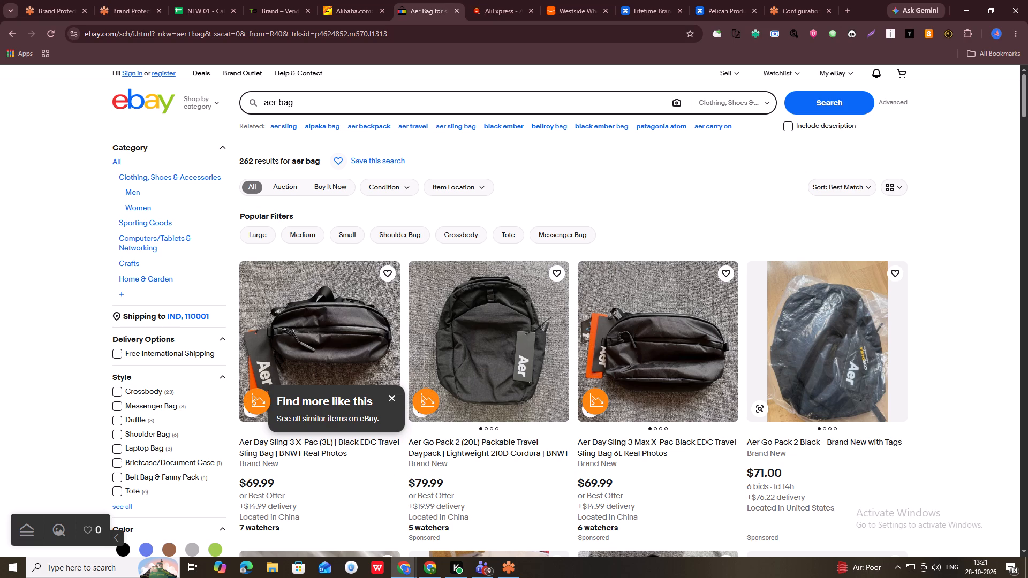
right_click(289, 450)
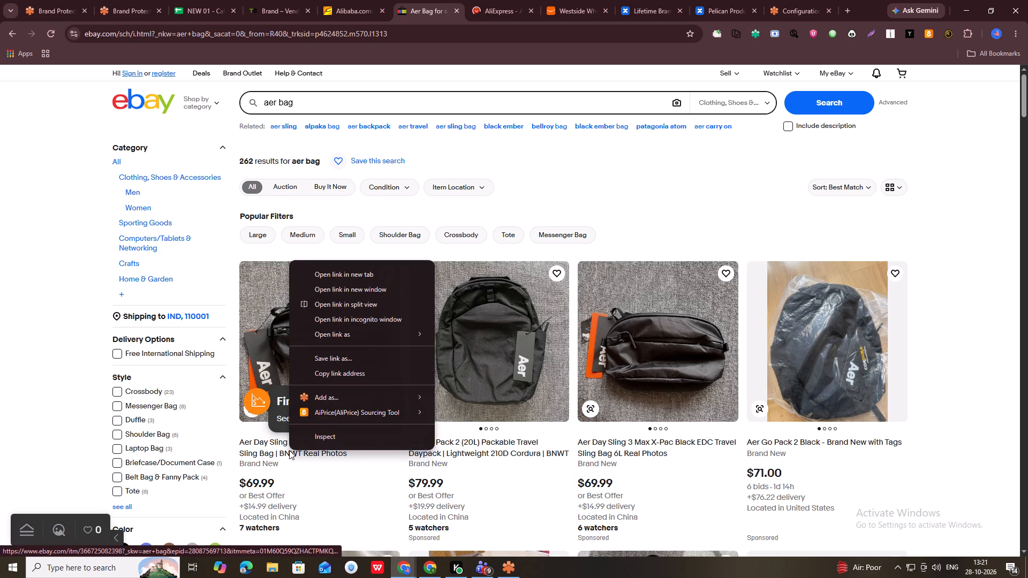
click(339, 372)
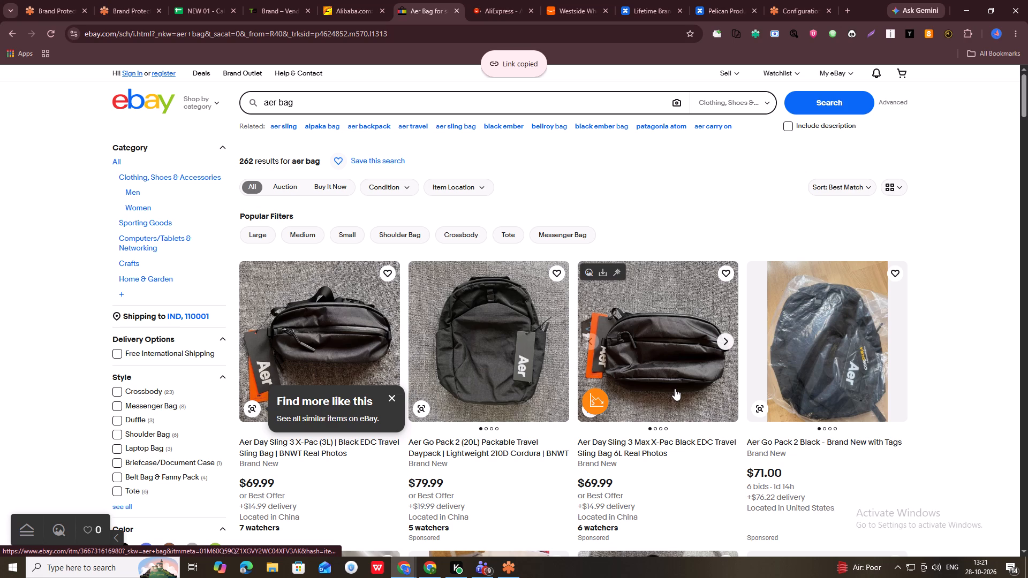
key(alt+Tab)
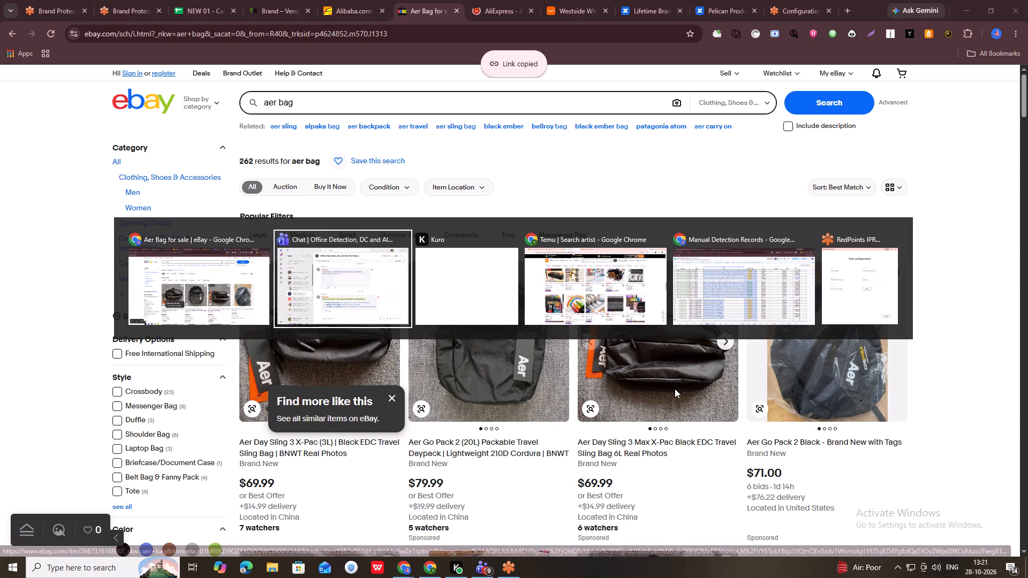
key(alt+Tab)
key(alt+Tab)
key(alt+Tab)
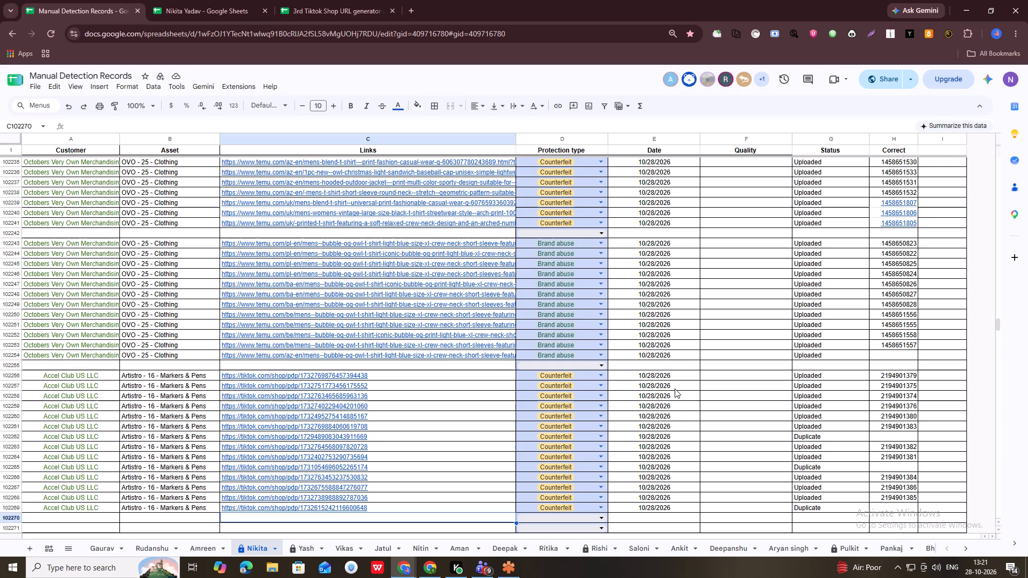
key(Down)
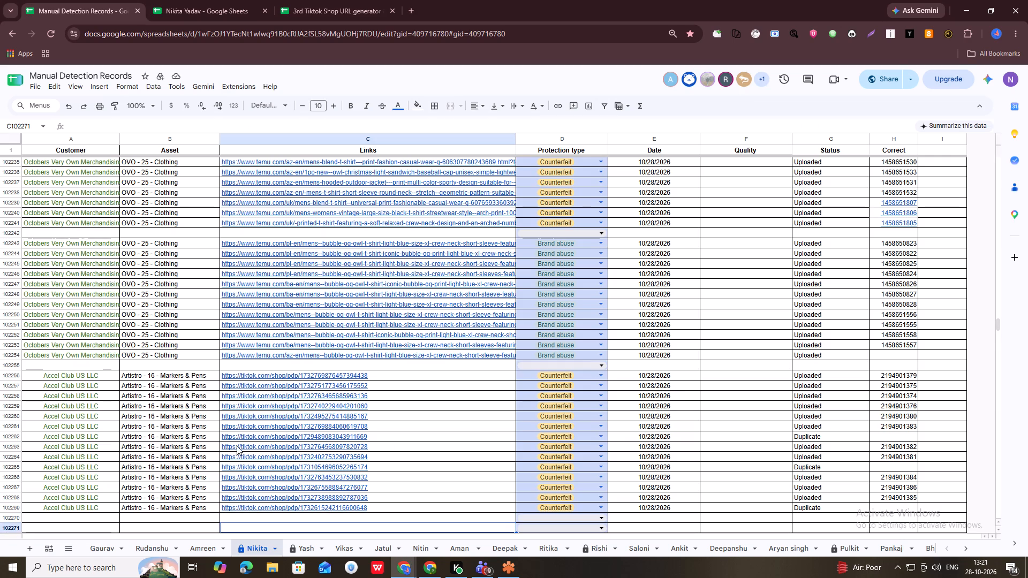
scroll(298, 378, down, 3)
key(ctrl+v)
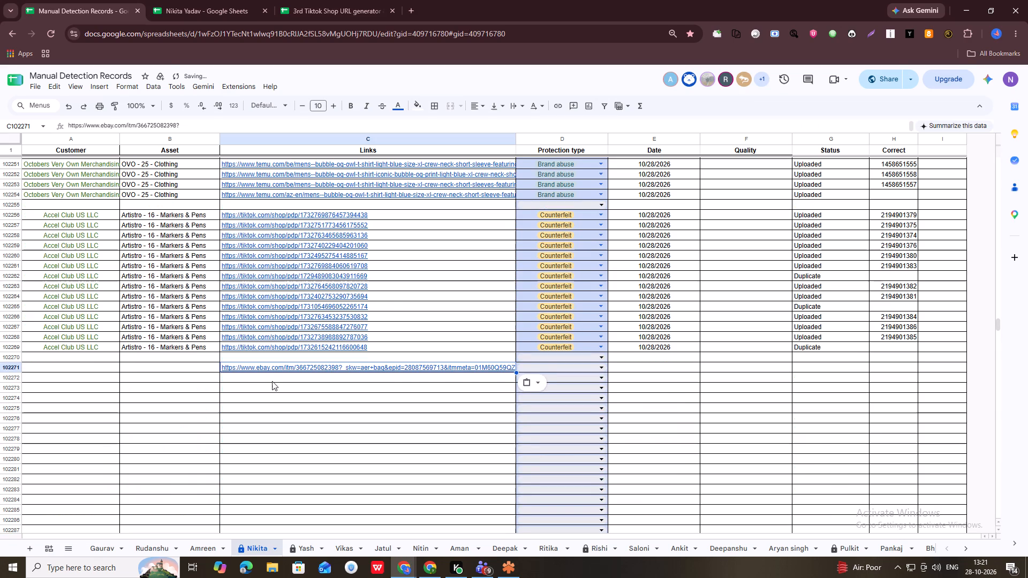
Fill row 102271 with the asset "Aer bag" and the customer "AER DESIGNS LLC" from the clipboard history.
key(Left)
text(Aer bag)
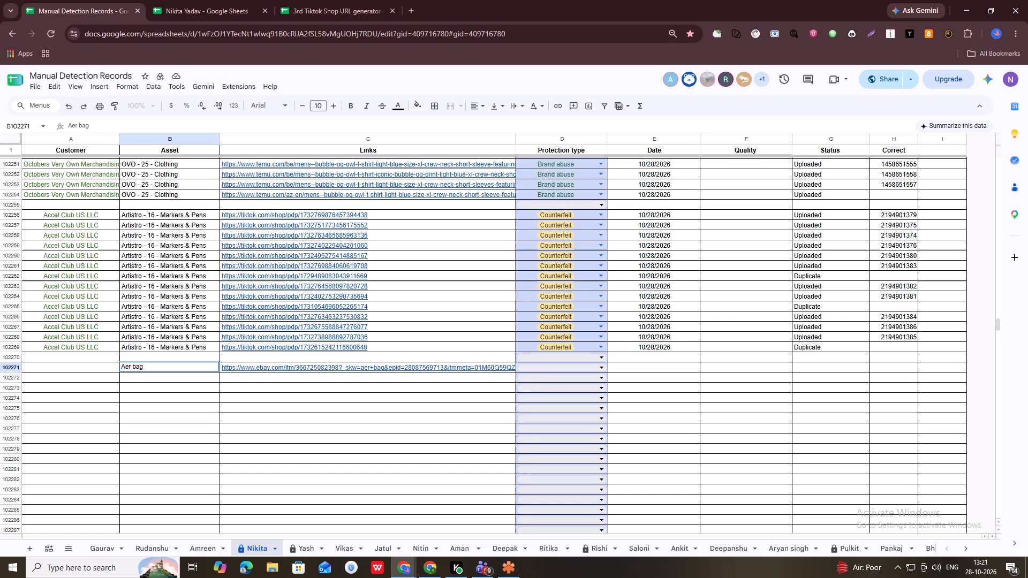
key(Left)
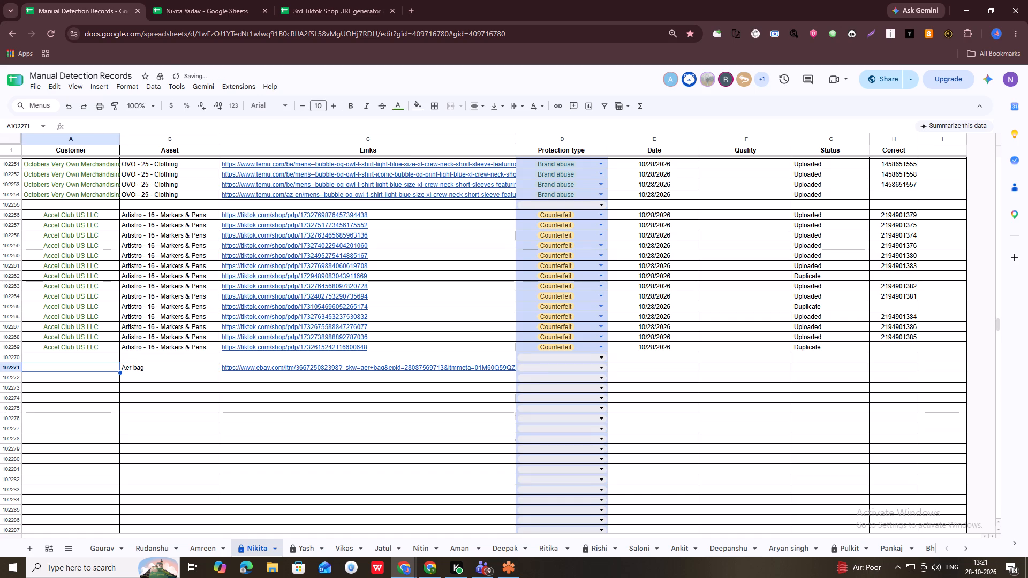
key(super+v)
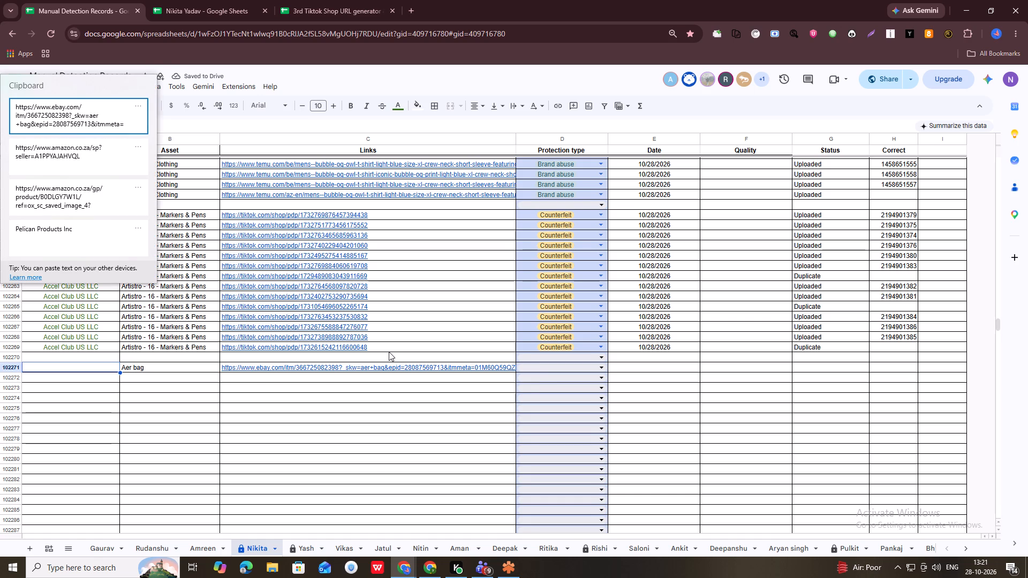
key(Down)
key(Down)
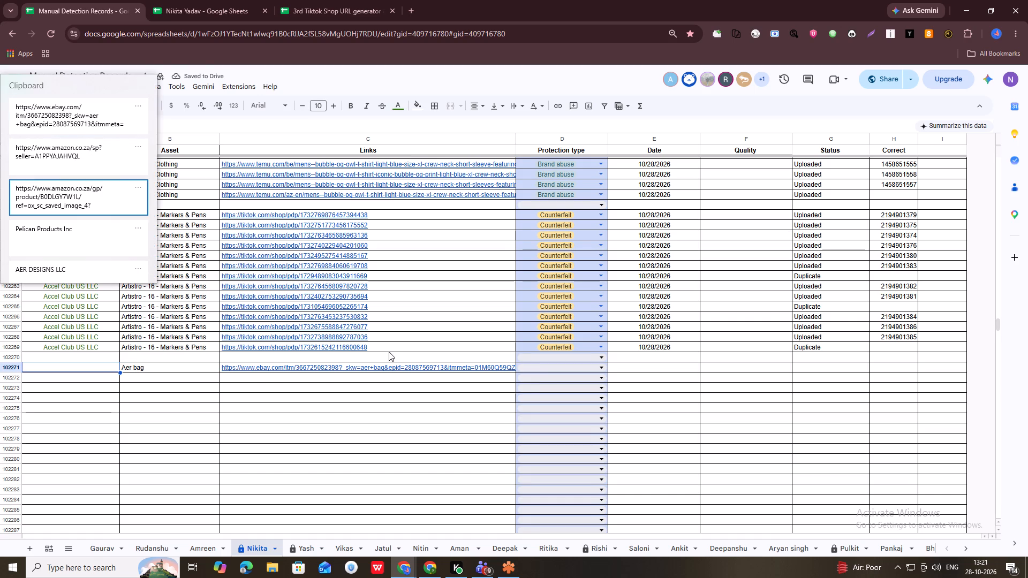
key(Down)
key(Down)
key(Return)
key(ctrl+v)
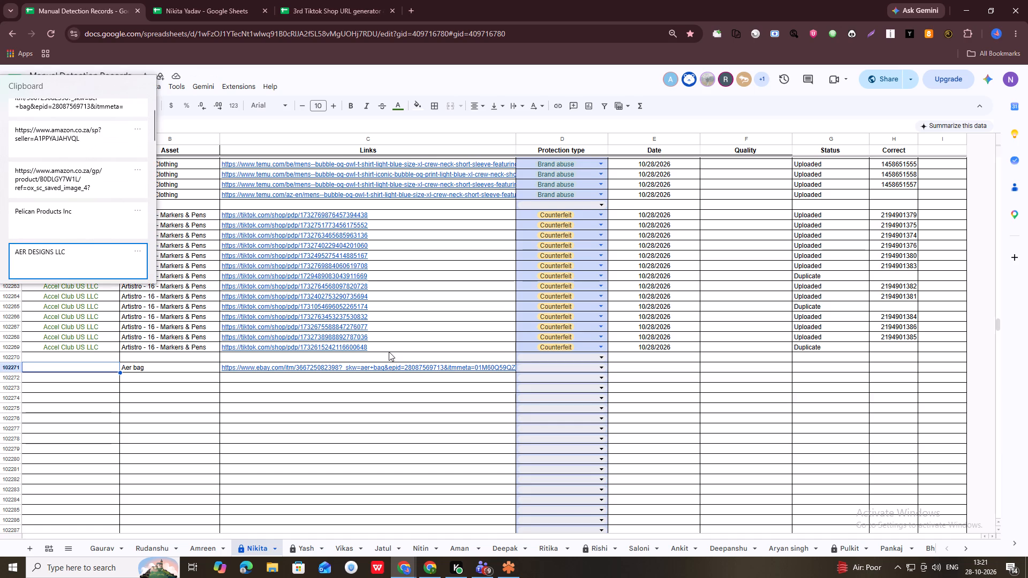
Copy the protection type Counterfeit and date 10/28/2026 from the last Accel Club row into the new Aer row.
key(Right)
key(Right)
key(Right)
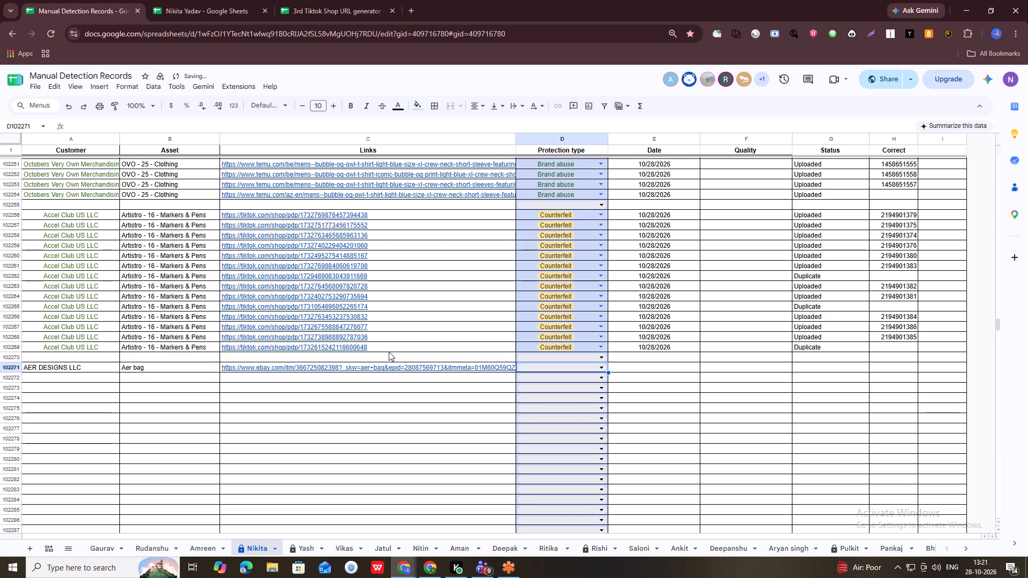
key(ctrl+Up)
key(shift+Right)
key(ctrl+c)
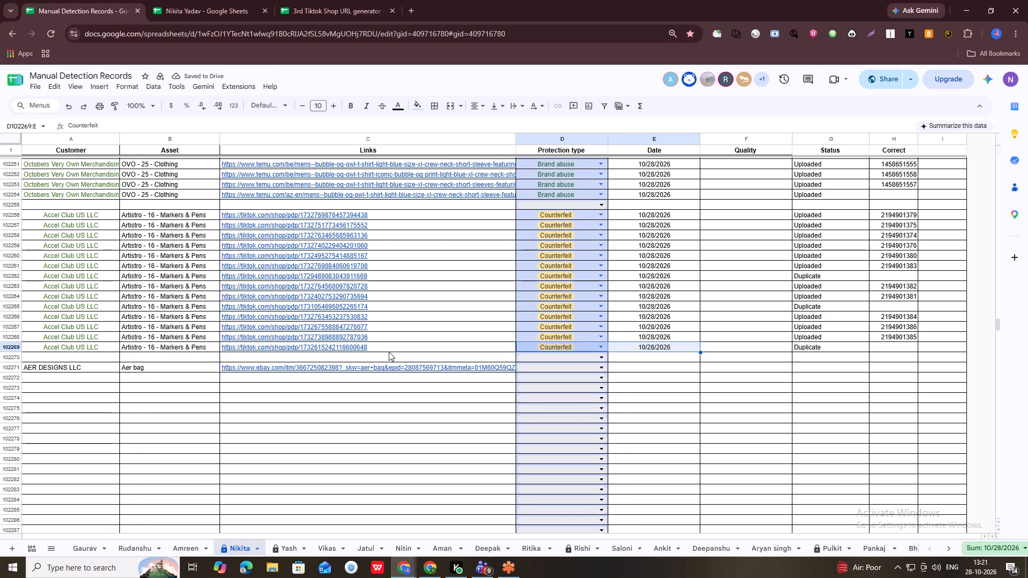
key(Down)
key(Down)
key(Down)
key(Up)
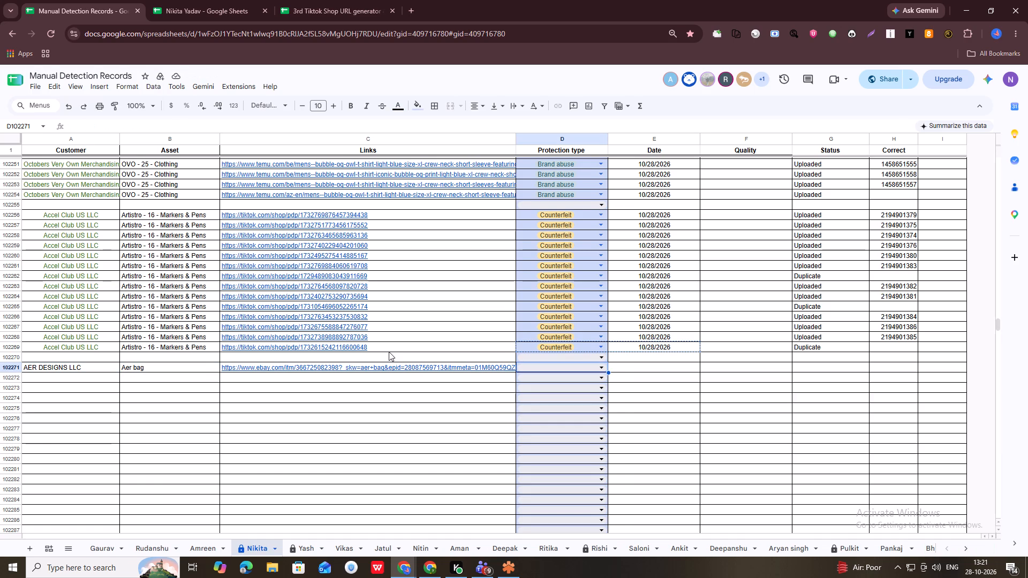
key(ctrl+v)
key(Down)
key(Left)
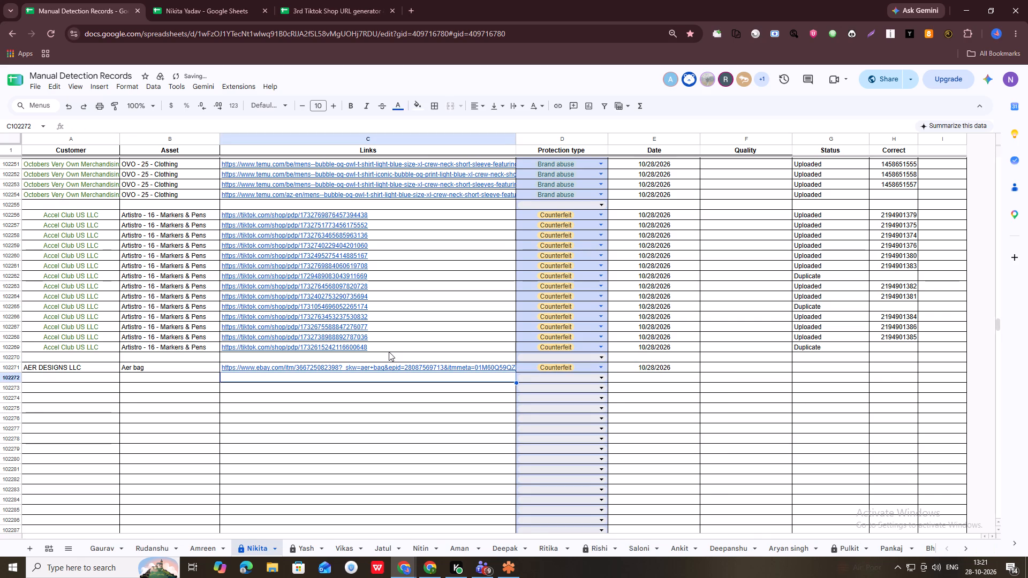
Record the eBay link of the Aer Go Pack 2 (20L) Packable Travel Daypack in row 102272 of the detection sheet.
key(alt+Tab)
key(Right)
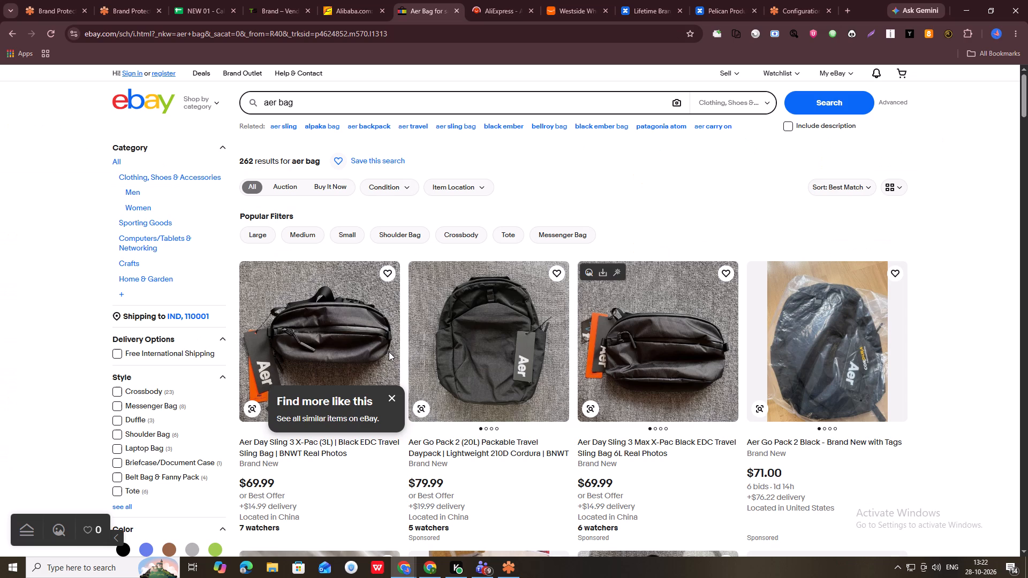
right_click(483, 444)
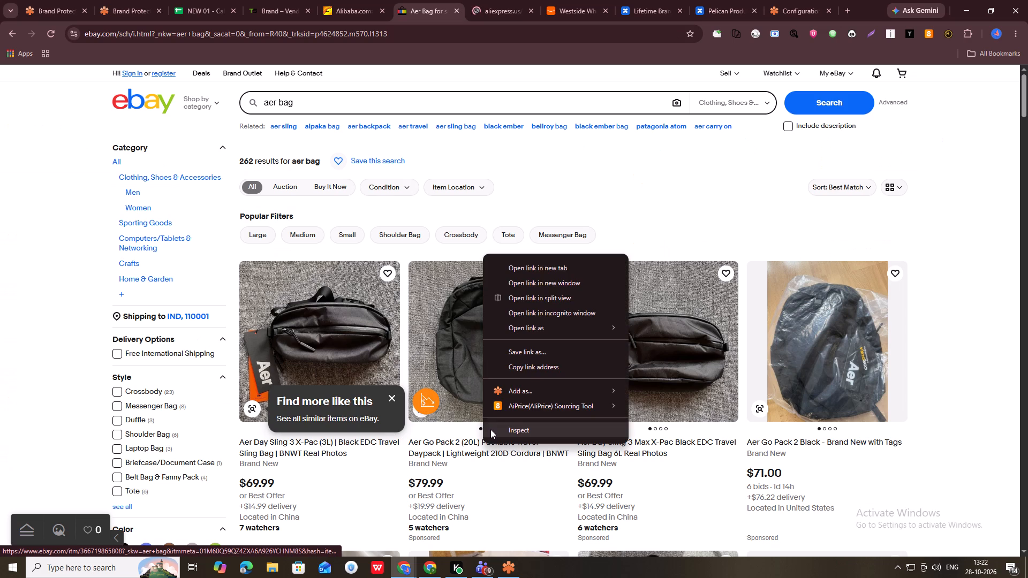
click(529, 365)
key(alt+Tab)
key(ctrl+v)
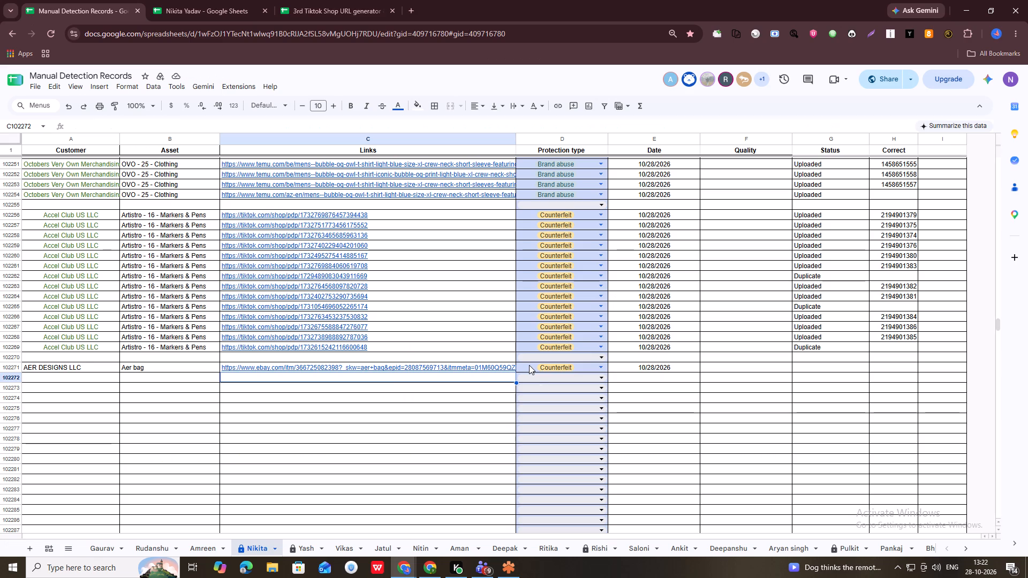
key(Down)
Record the eBay link of the Aer Day Sling 3 Max X-Pac 6L listing in row 102273 of the detection sheet.
key(alt+Tab)
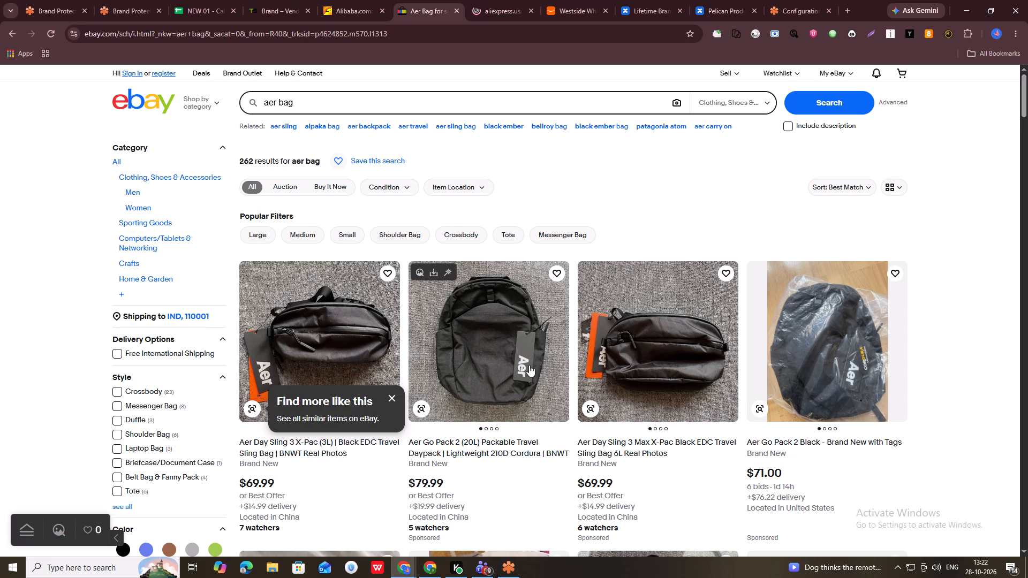
key(Down)
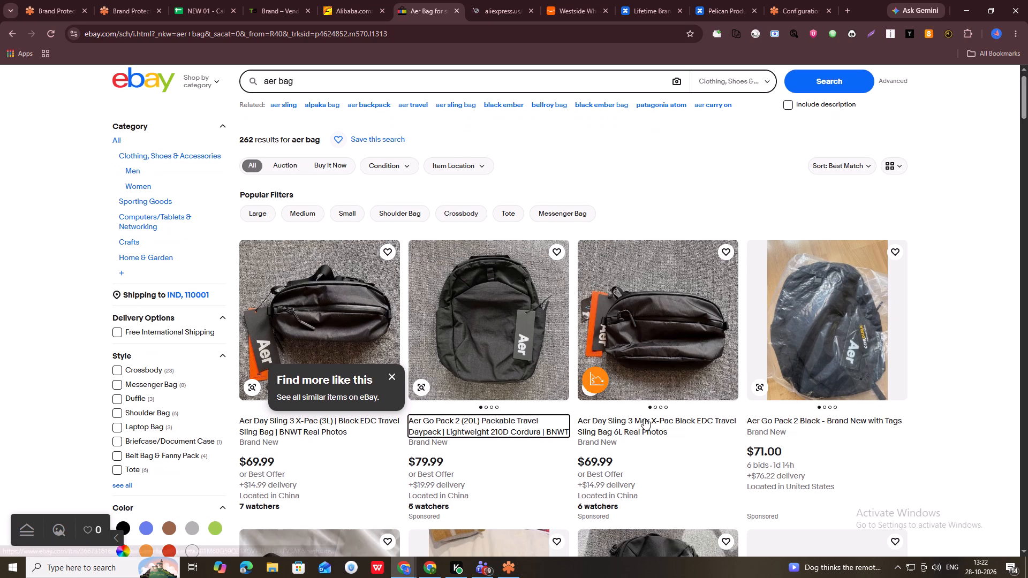
right_click(644, 418)
click(690, 340)
key(alt+Tab)
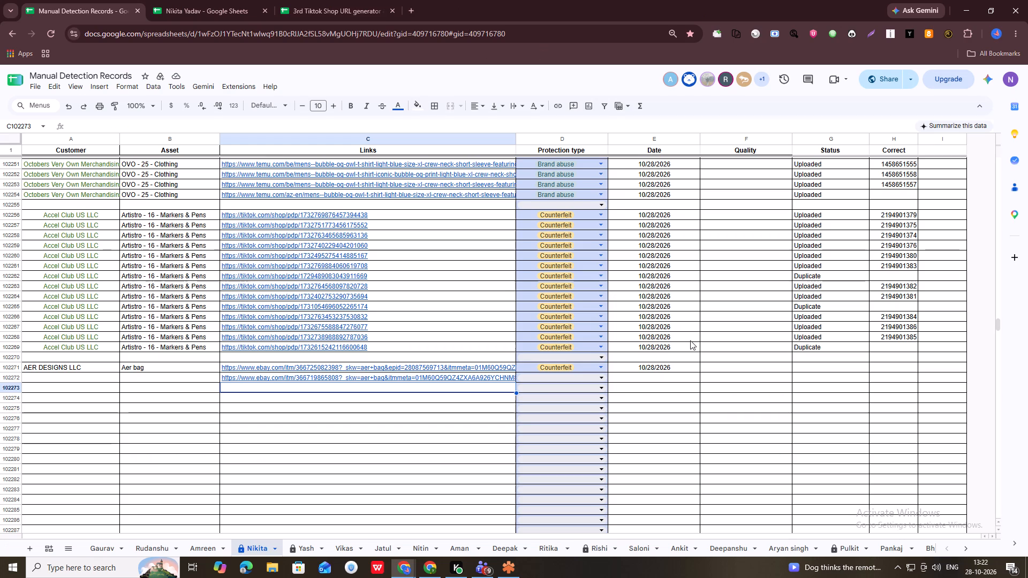
key(ctrl+v)
key(Down)
Record the eBay link of the Aer Go Pack 2 Black listing in row 102274 of the detection sheet.
key(alt+Tab)
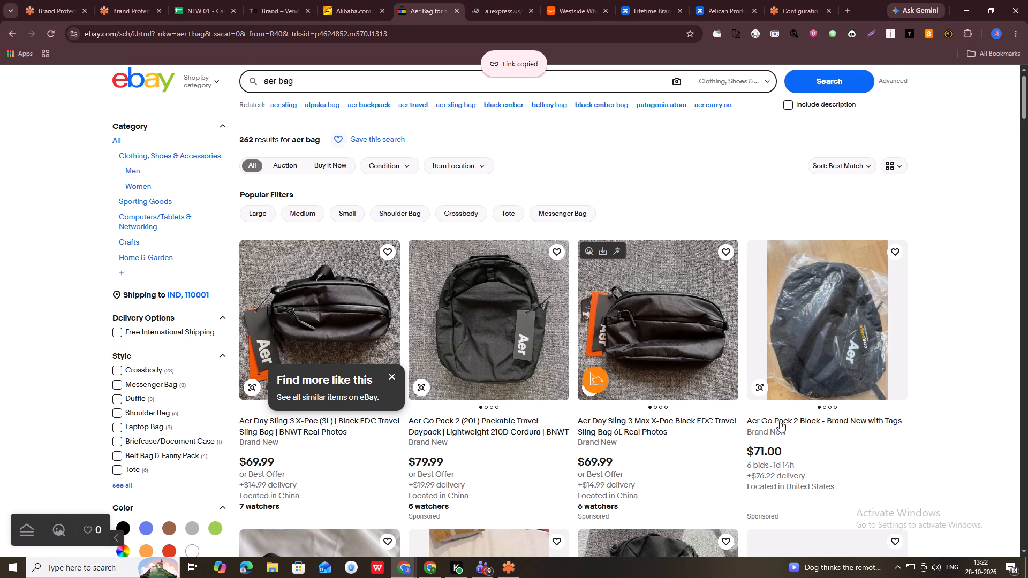
right_click(780, 421)
click(818, 338)
key(alt+Tab)
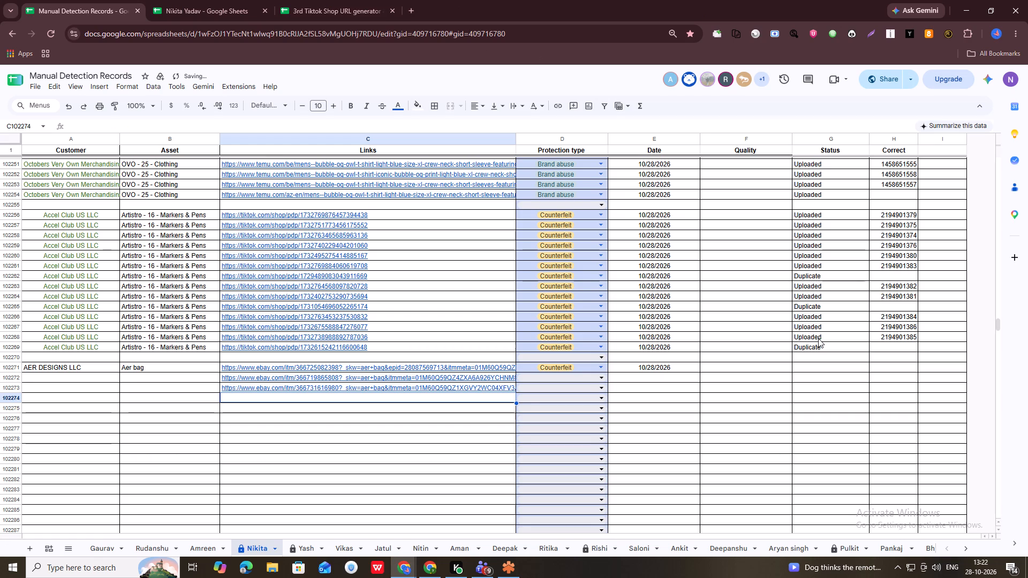
key(ctrl+v)
key(Down)
Record the eBay link of the Aer Day Sling 3 X-Pac Black 3L listing in row 102275 of the detection sheet.
key(alt+Tab)
key(Down)
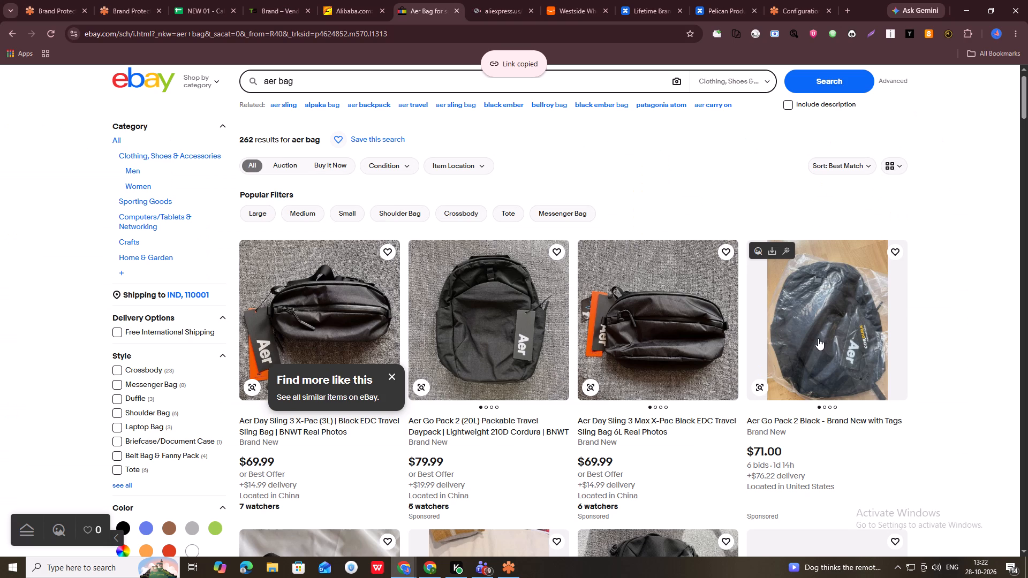
scroll(464, 524, down, 6)
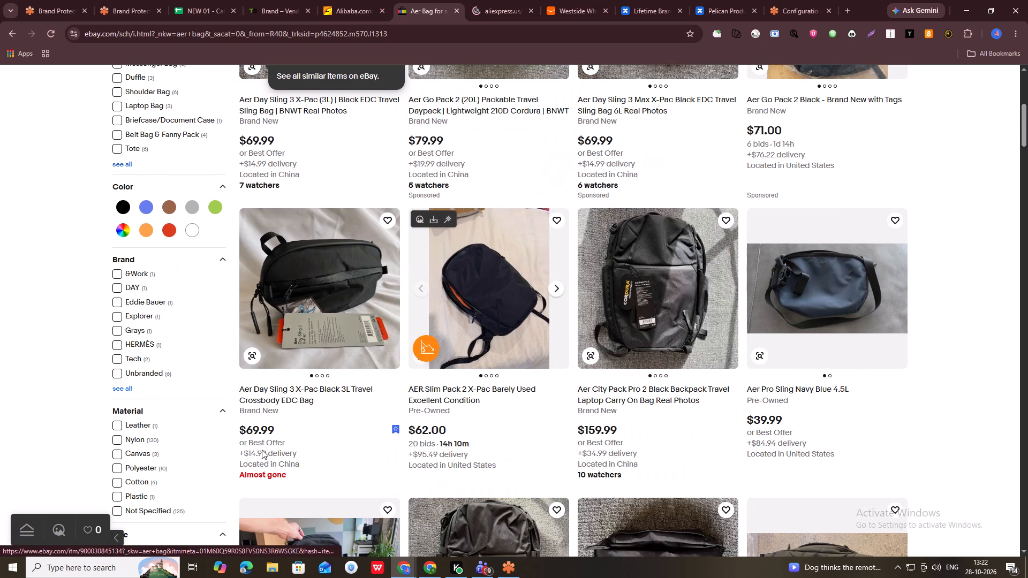
right_click(298, 387)
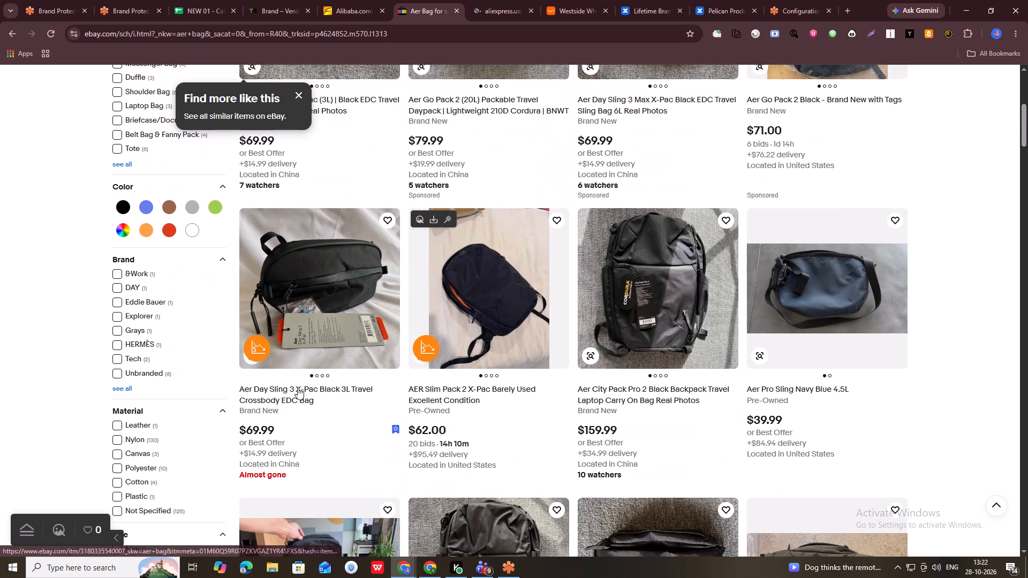
click(340, 311)
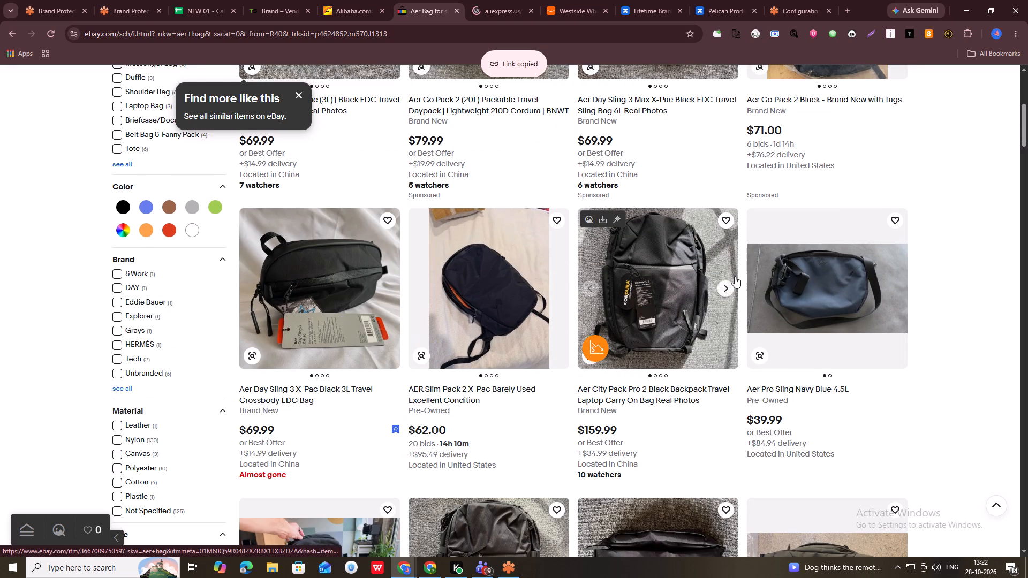
key(alt+Tab)
key(ctrl+v)
key(Left)
key(alt+Tab)
key(Down)
Examine the photos of the Aer Travel Pack 2 and Aer City Pack Pro 2 X-Pac listings for signs of counterfeiting.
scroll(735, 276, up, 1)
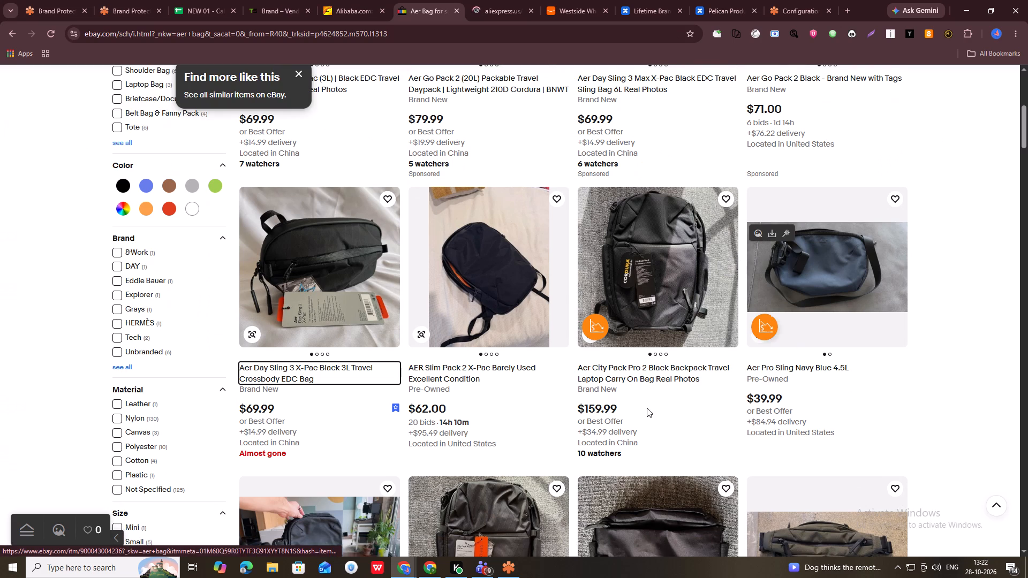
scroll(699, 397, down, 7)
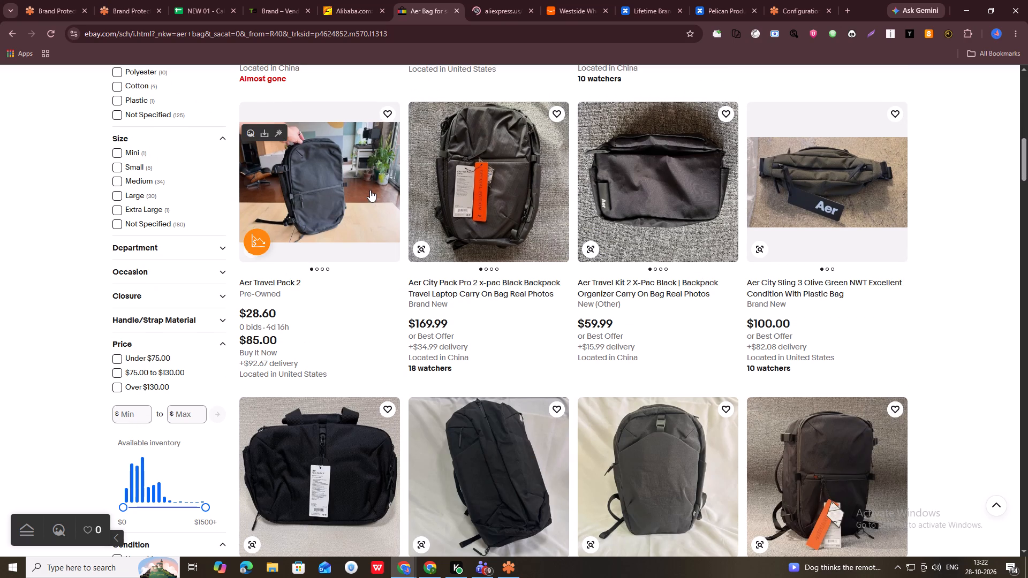
click(387, 181)
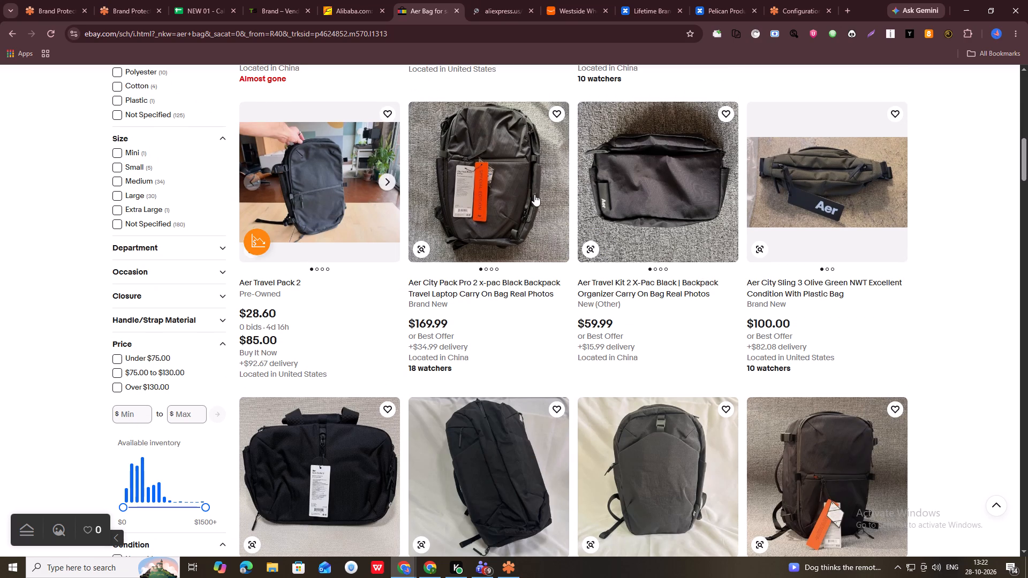
click(556, 184)
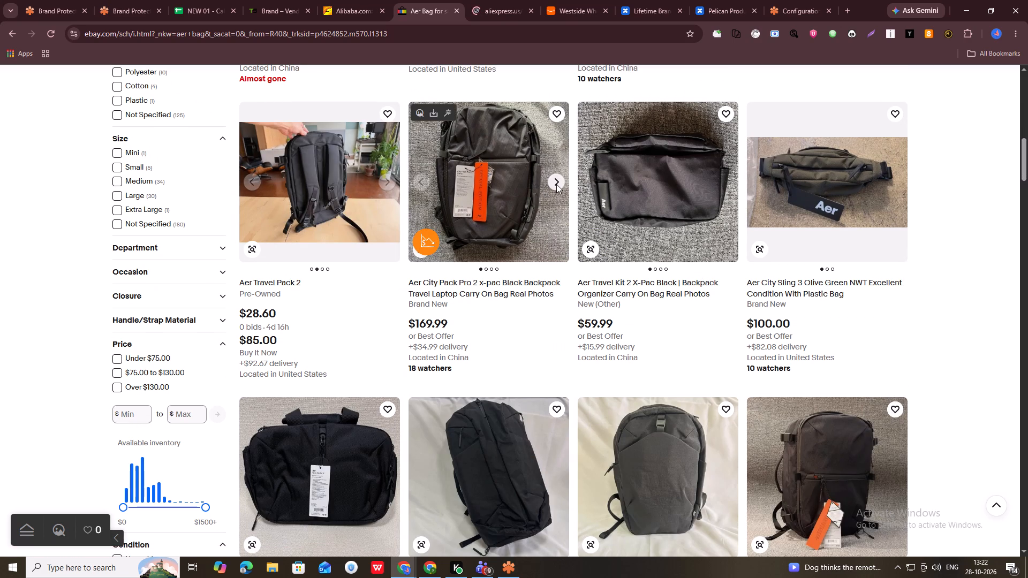
click(556, 184)
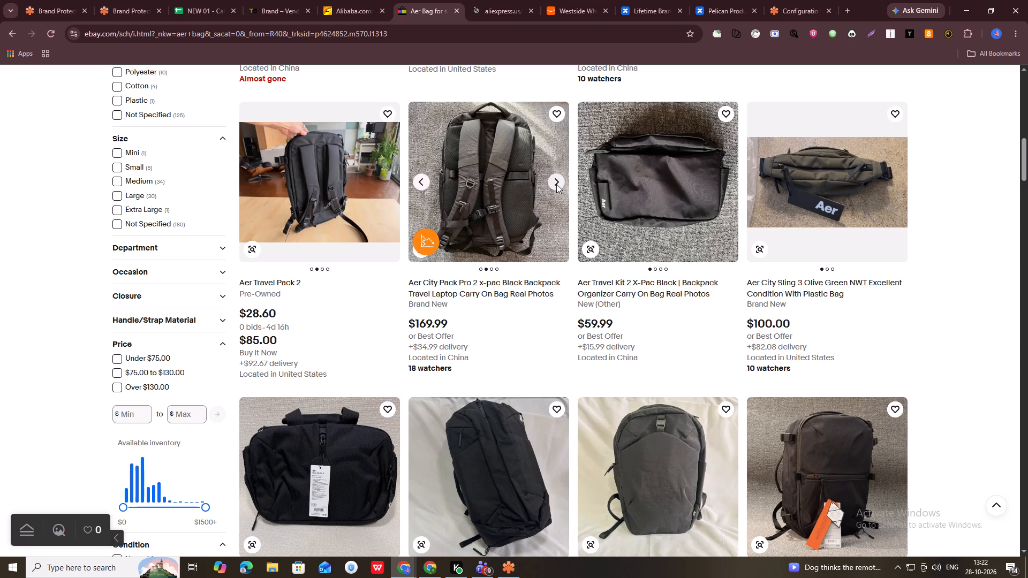
click(556, 182)
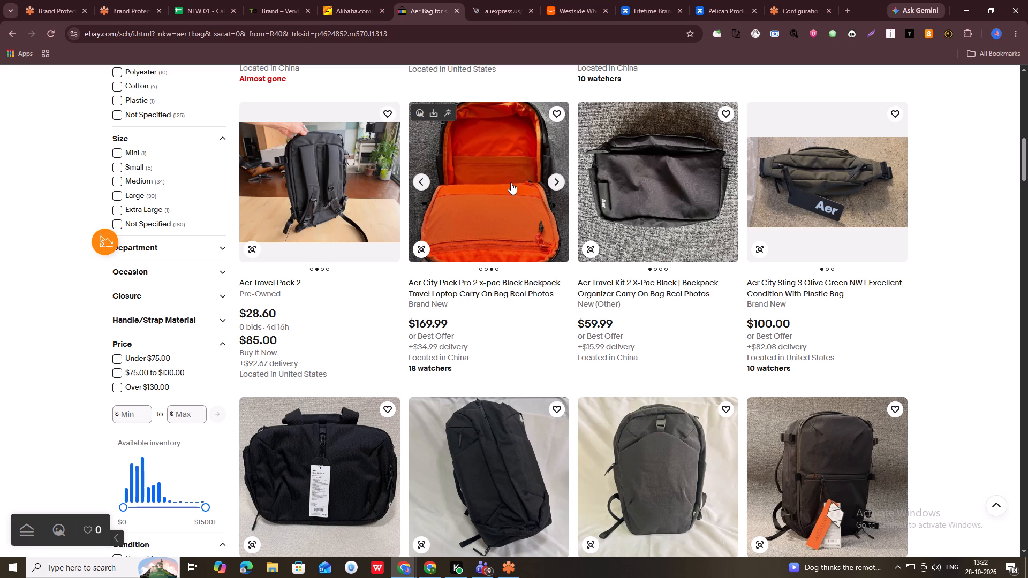
click(557, 181)
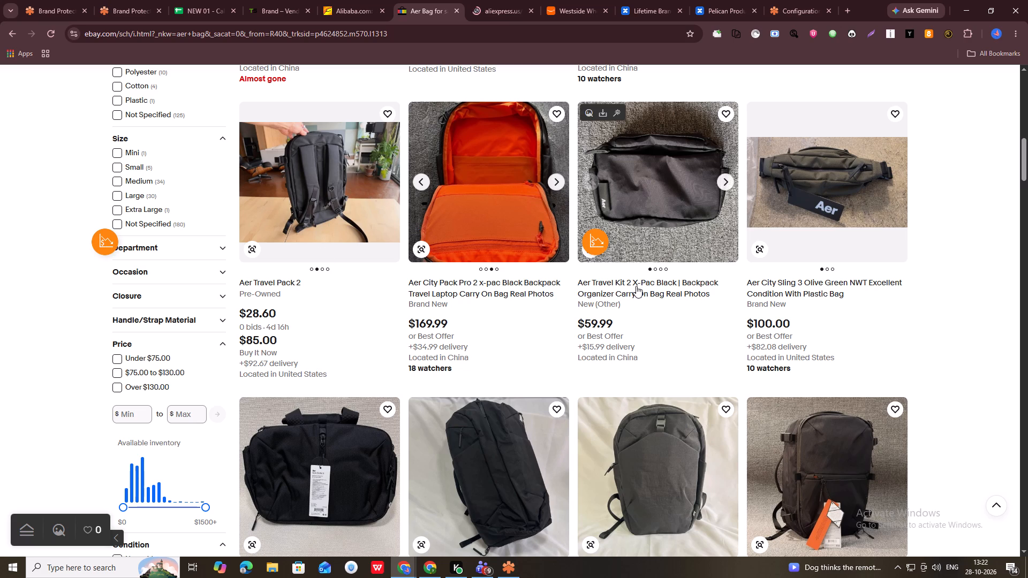
click(557, 184)
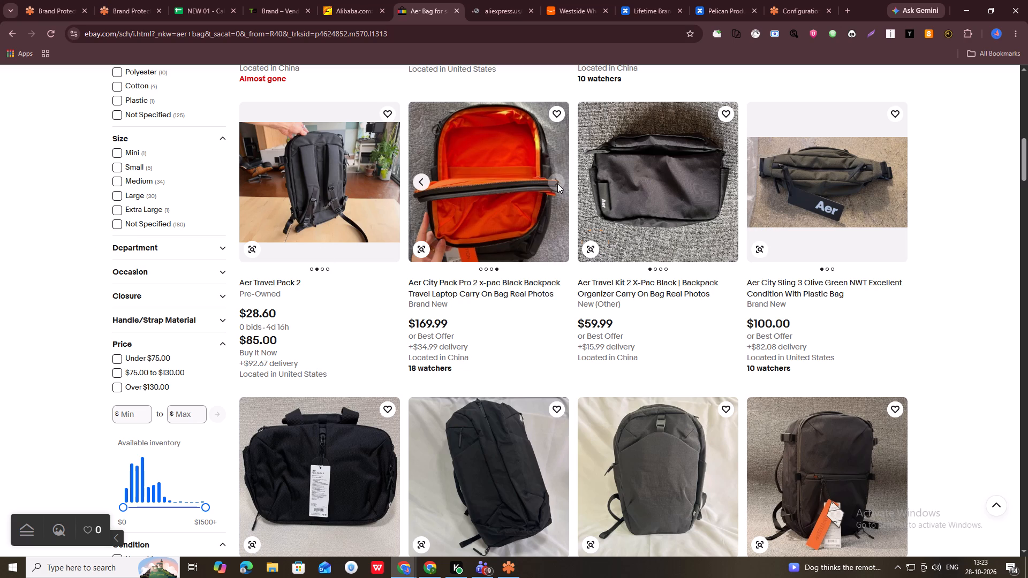
click(422, 183)
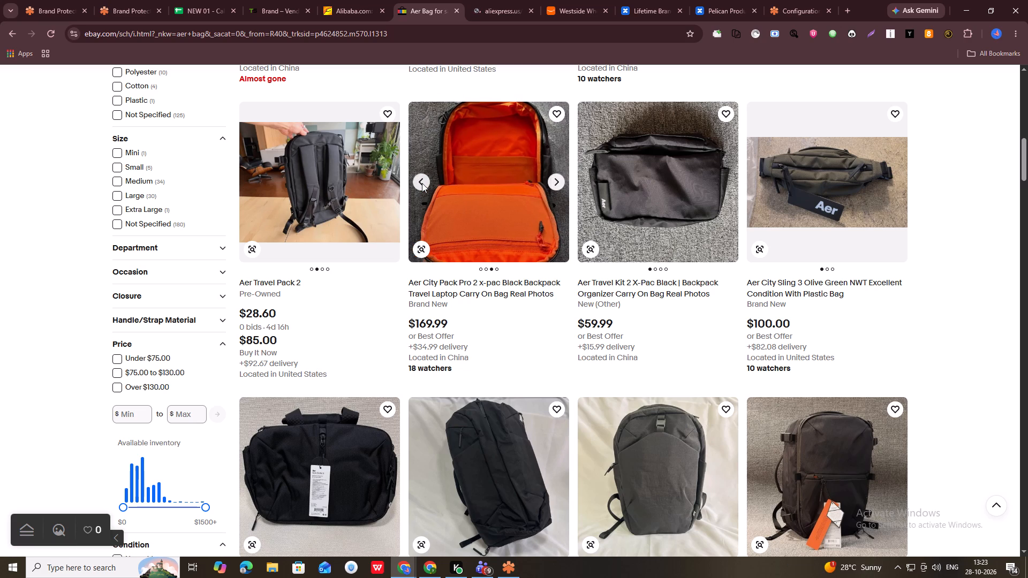
click(558, 185)
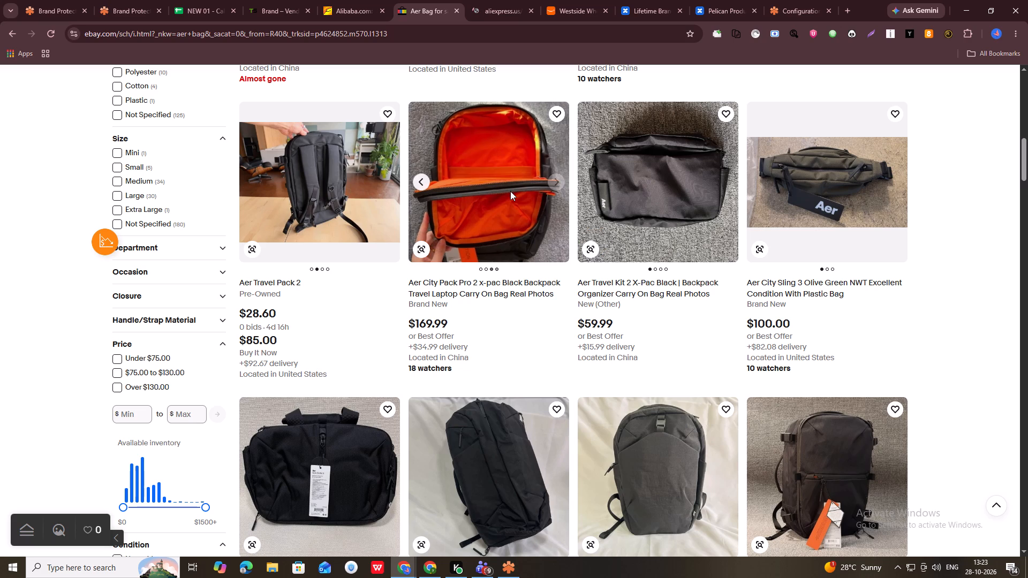
click(421, 182)
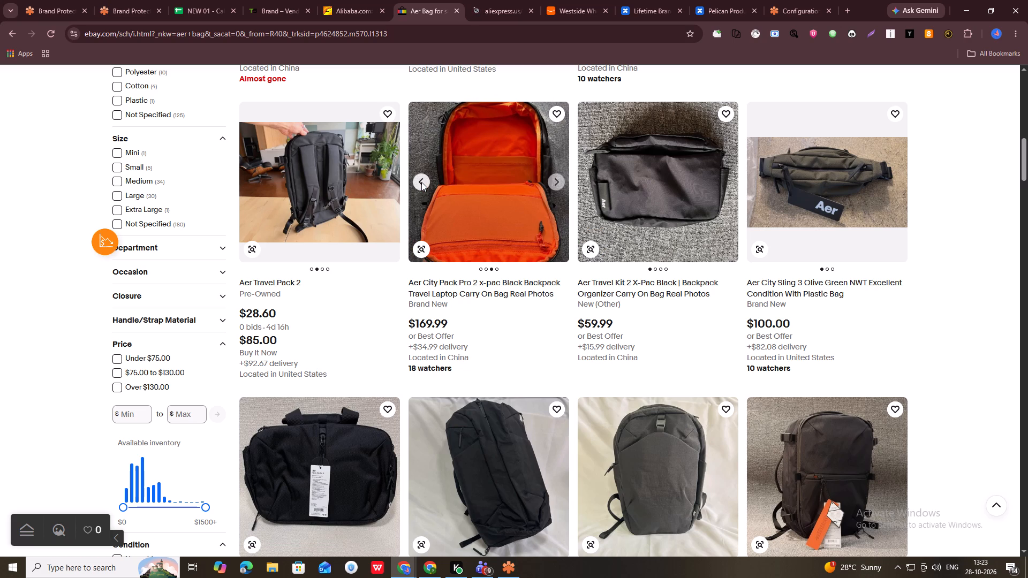
click(421, 182)
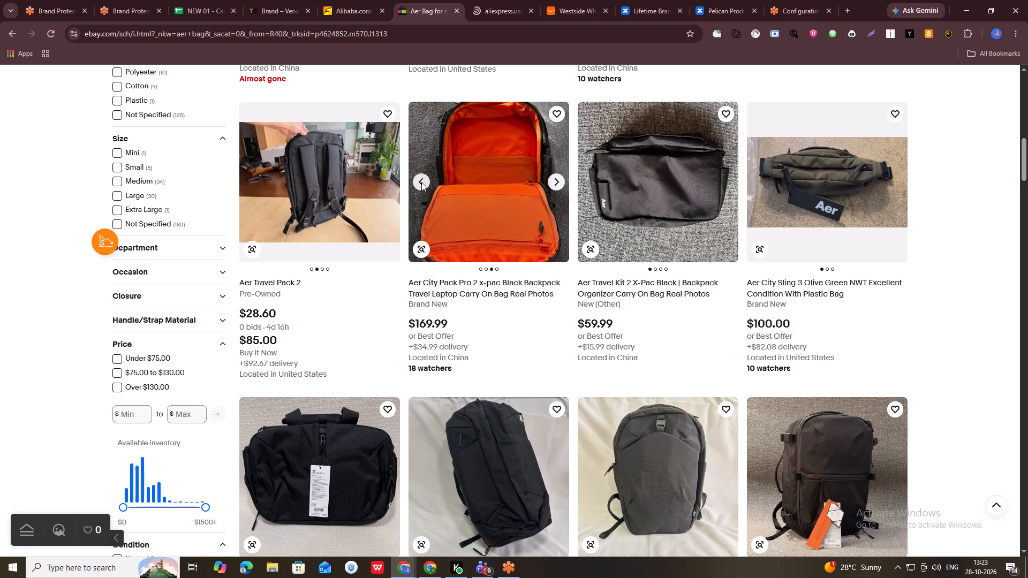
click(421, 182)
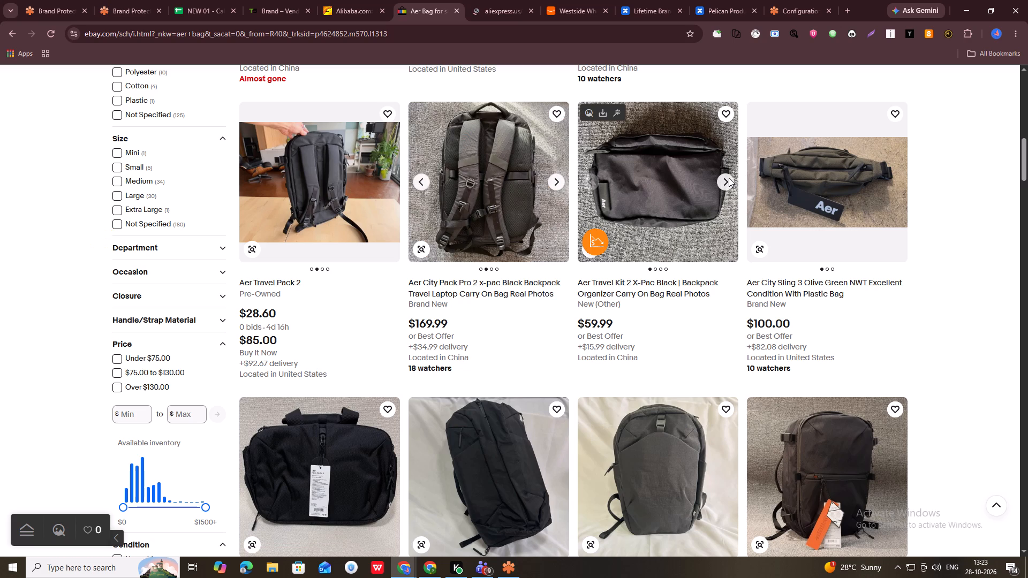
Check the Aer Travel Kit 2 X-Pac Black listing's photos and record its eBay link in row 102276 of the detection sheet.
click(729, 178)
click(729, 178)
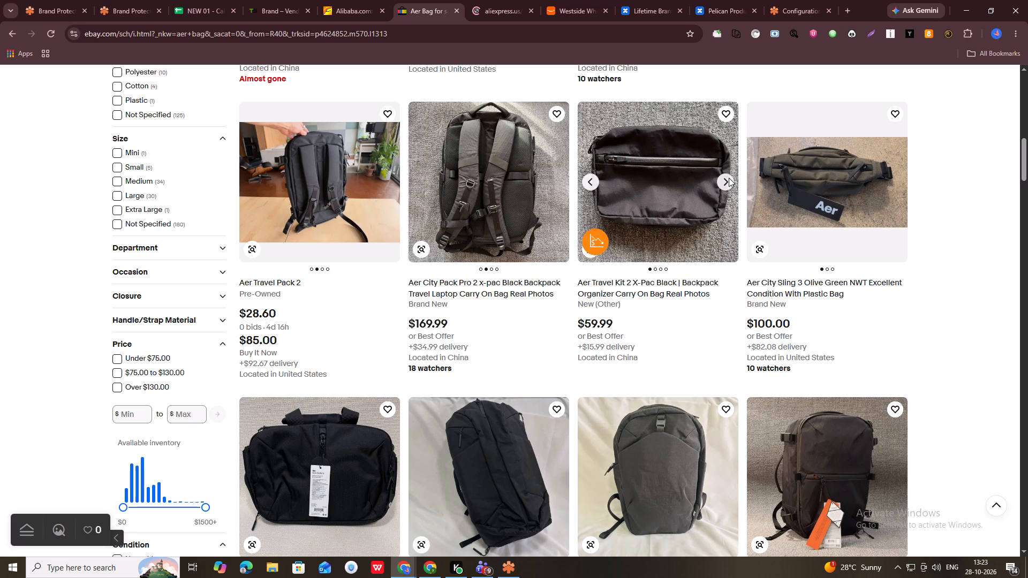
right_click(650, 293)
click(692, 406)
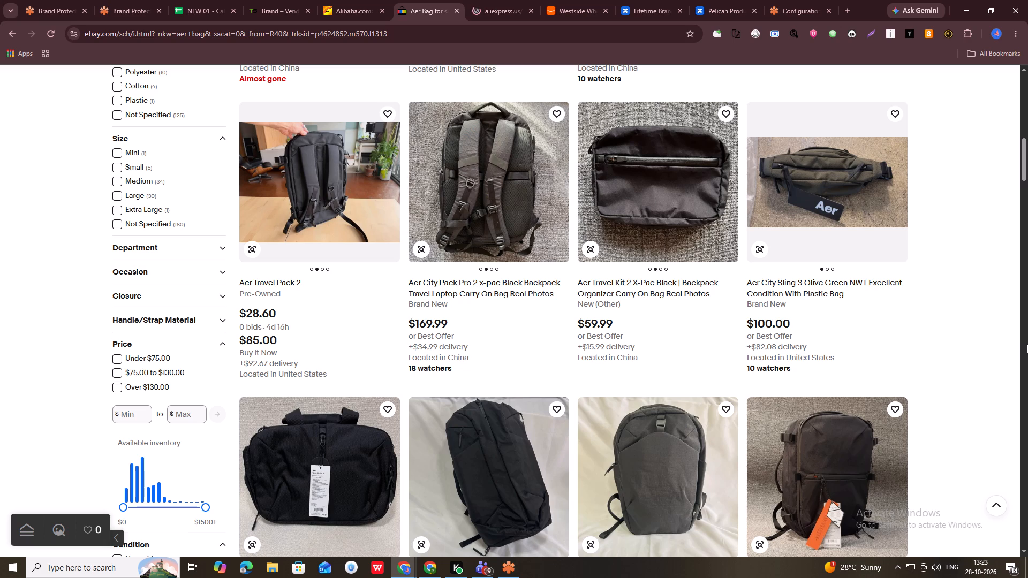
key(alt+Tab)
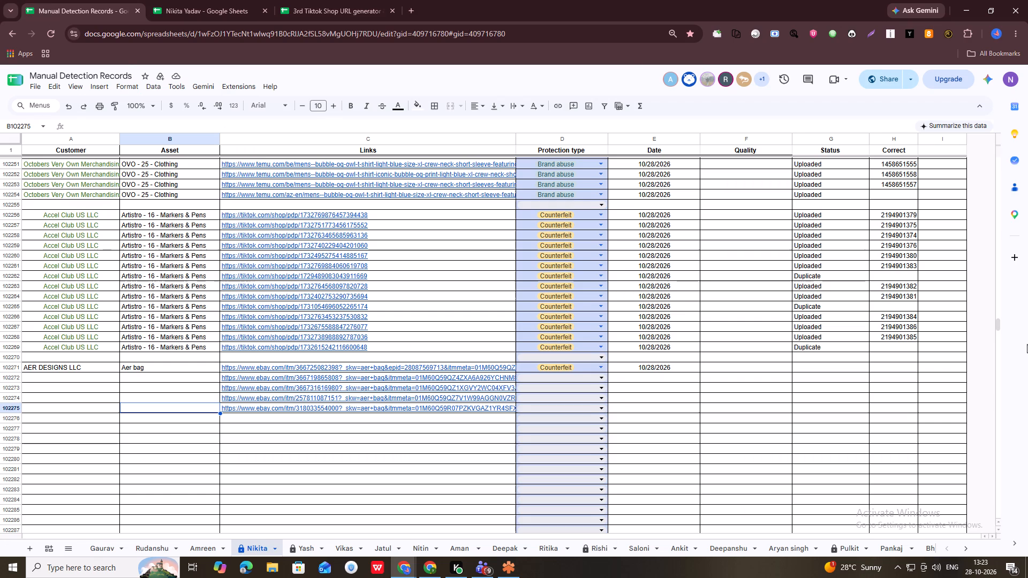
key(Down)
key(Right)
key(Up)
key(Down)
key(ctrl+v)
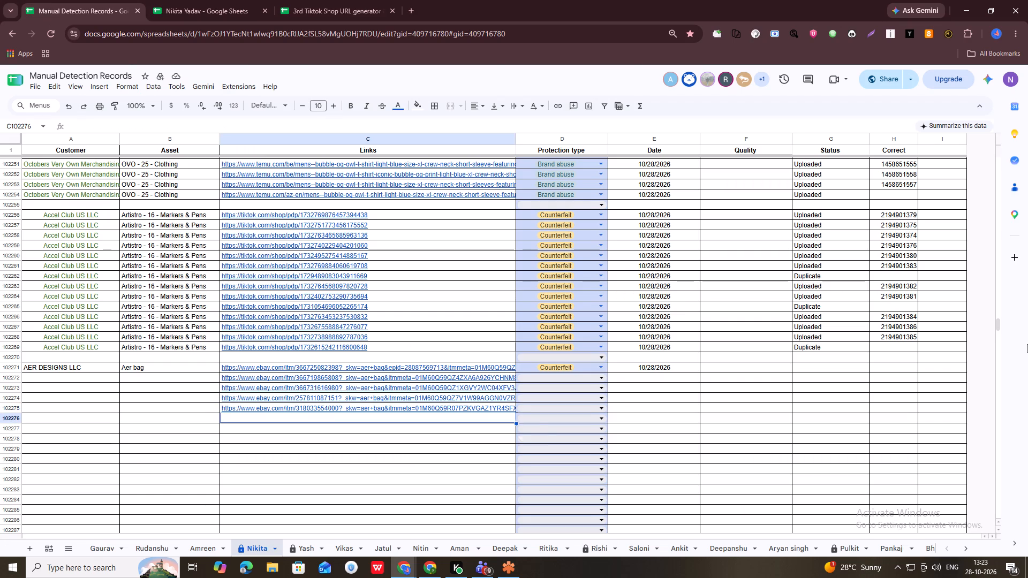
key(Down)
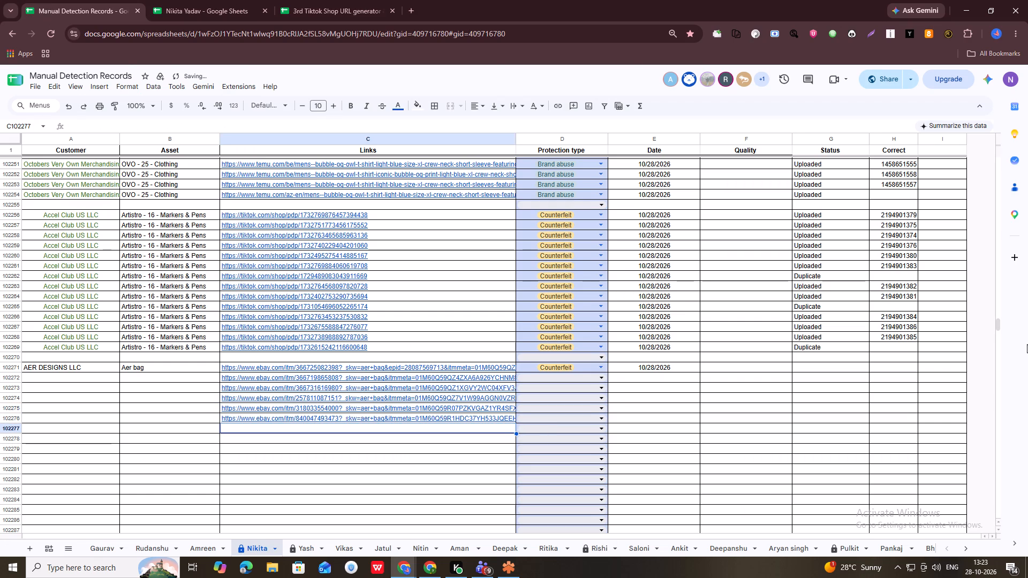
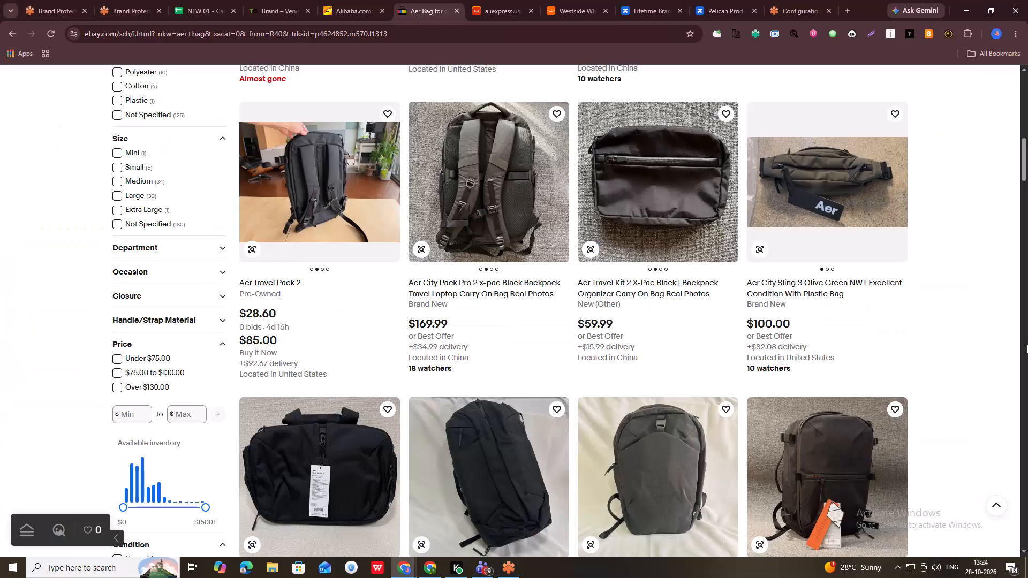
Check the photos of the Aer Travel Pack 3 Small X-Pac (28L) bundle listing and open that listing in a separate tab.
key(Down)
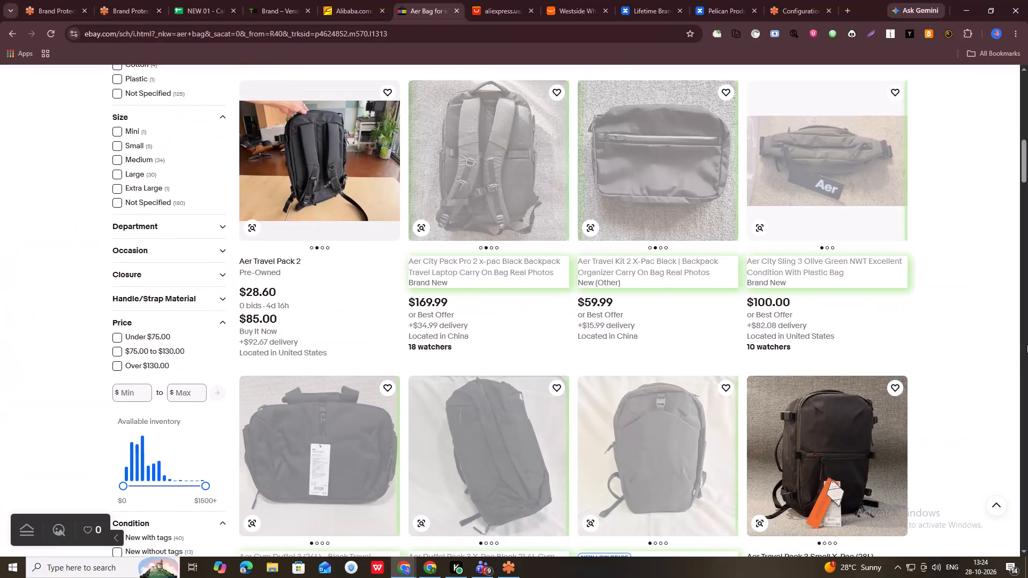
scroll(647, 387, up, 7)
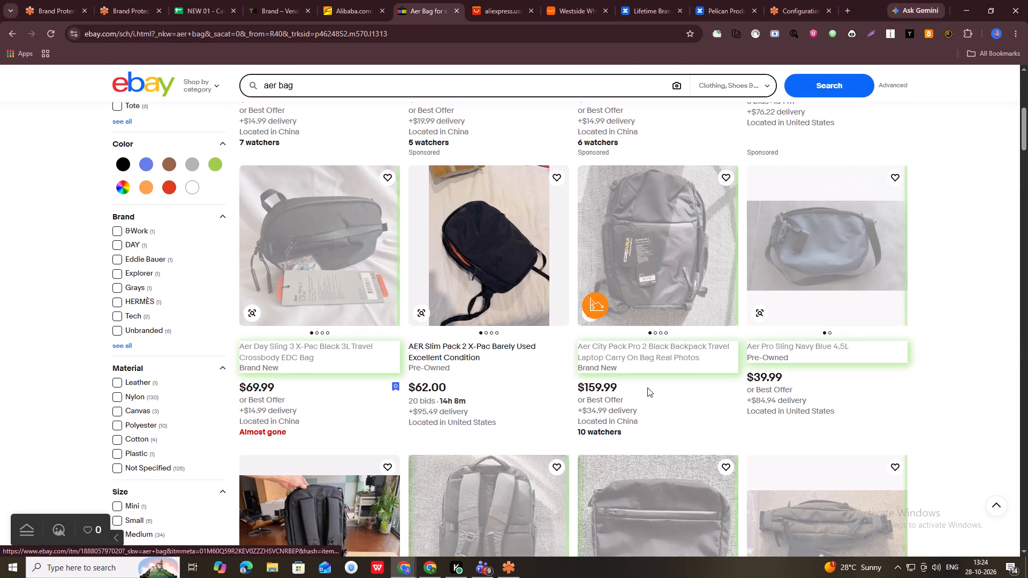
scroll(647, 387, up, 7)
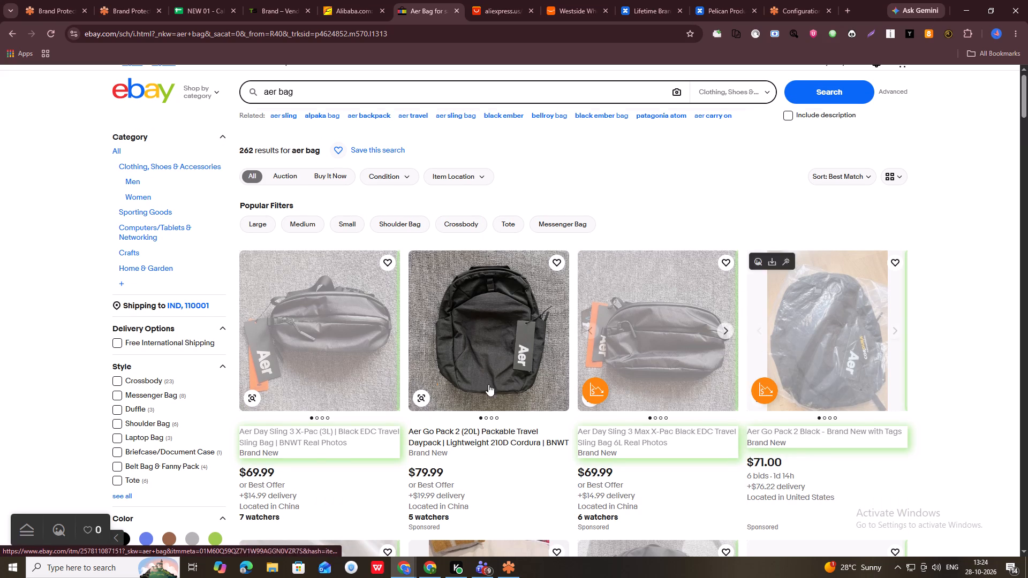
scroll(630, 426, down, 11)
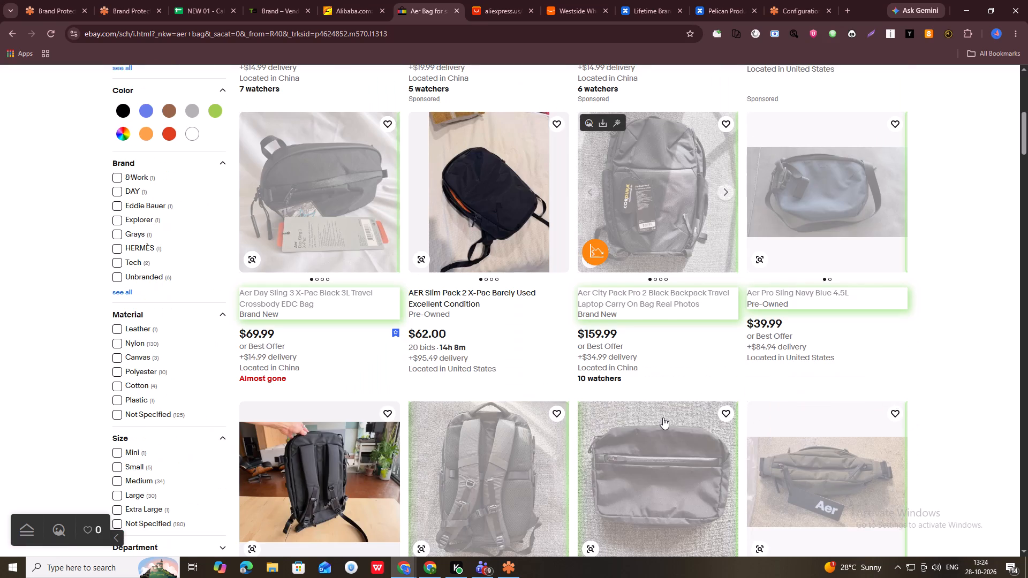
scroll(663, 417, down, 4)
scroll(773, 346, down, 3)
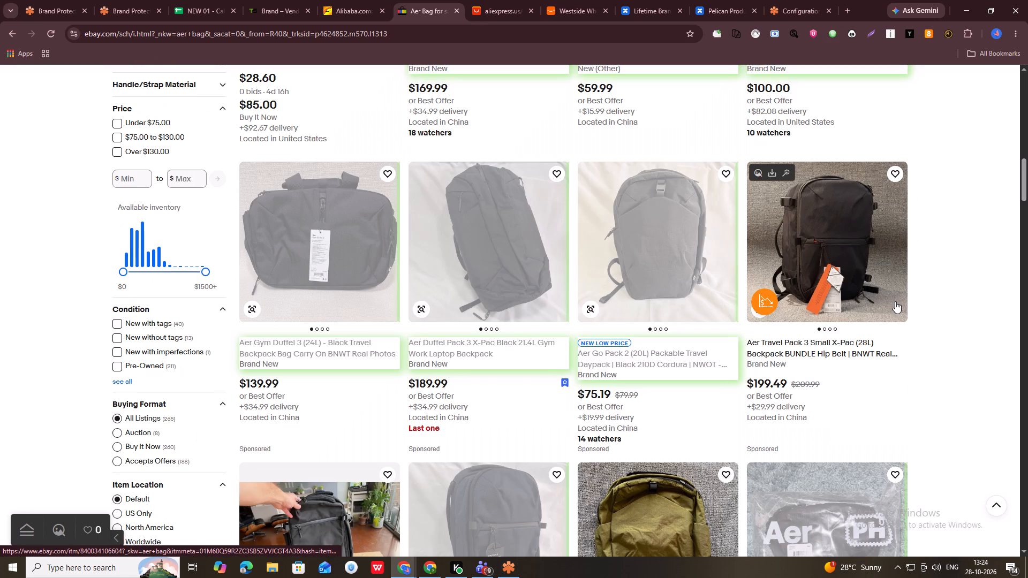
click(895, 241)
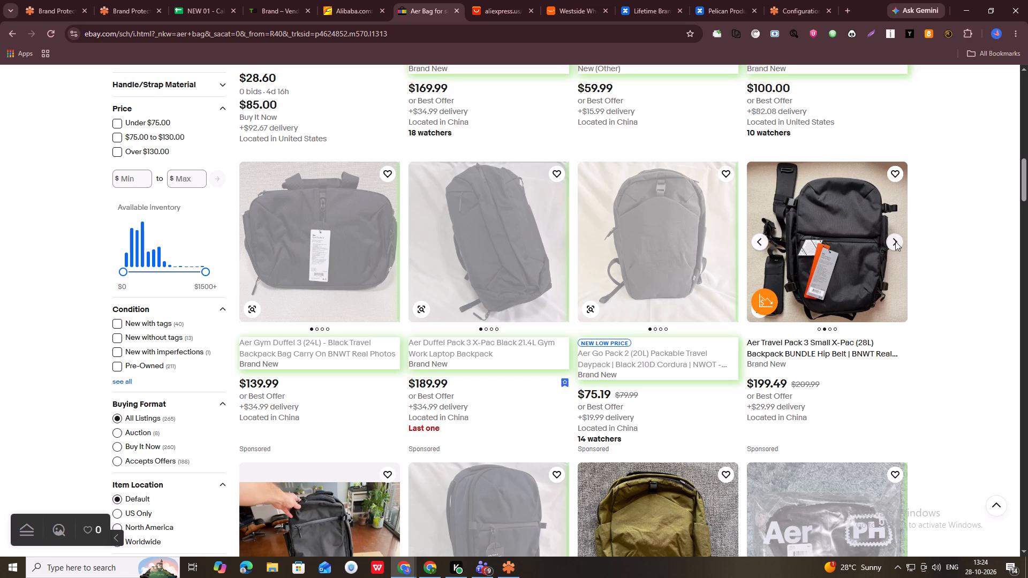
click(895, 241)
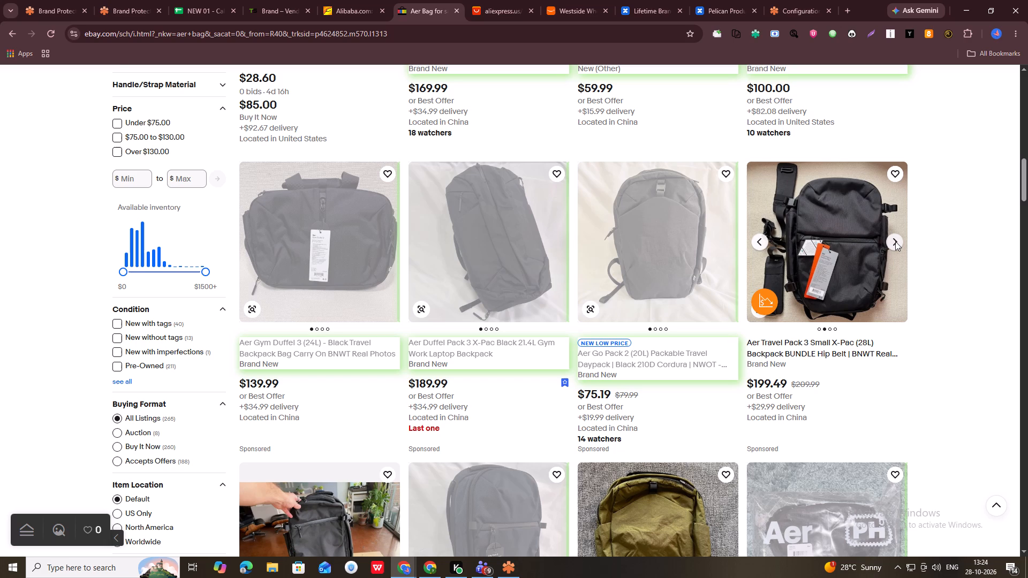
click(893, 244)
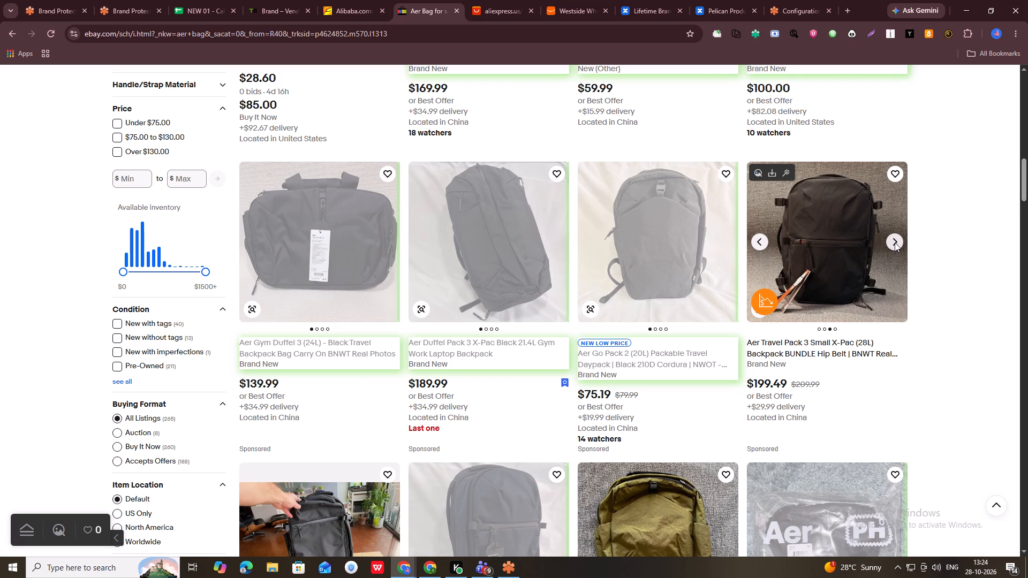
drag(896, 263, 798, 291)
click(893, 240)
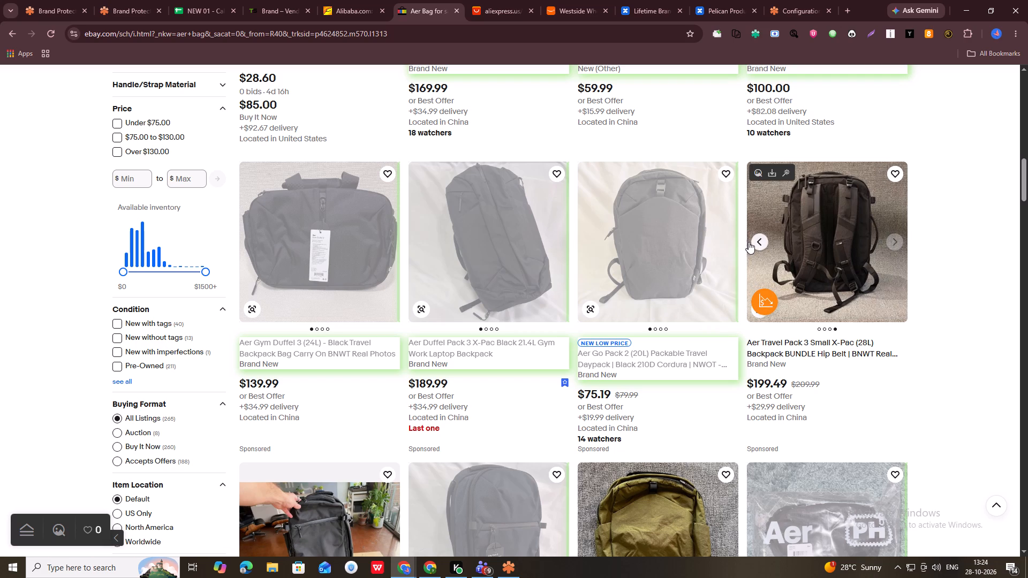
click(763, 242)
middle_click(829, 352)
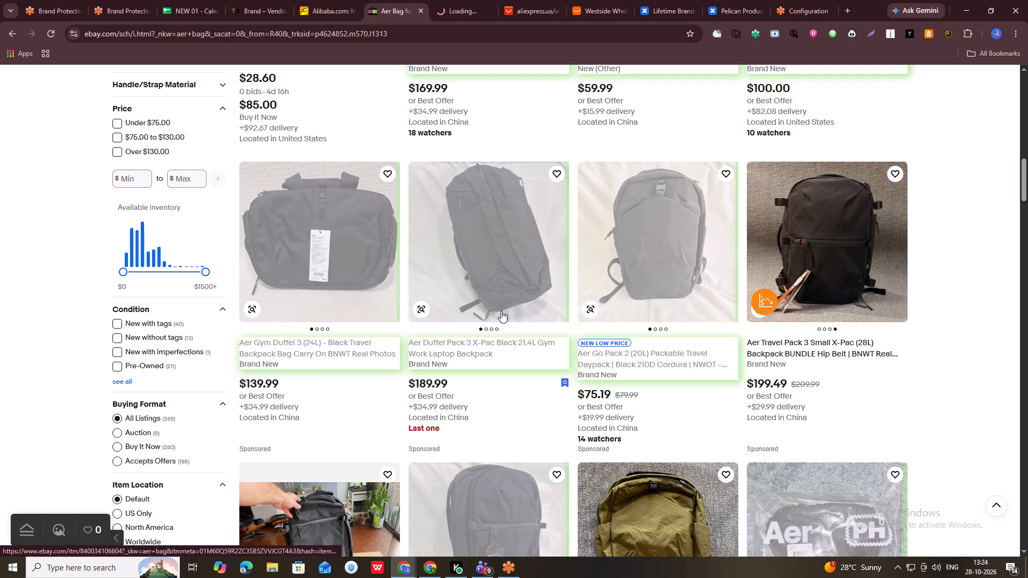
Open the Aer Go Pack 2 Olive Packable Travel Daypack listing in a separate tab.
scroll(539, 339, down, 4)
middle_click(642, 435)
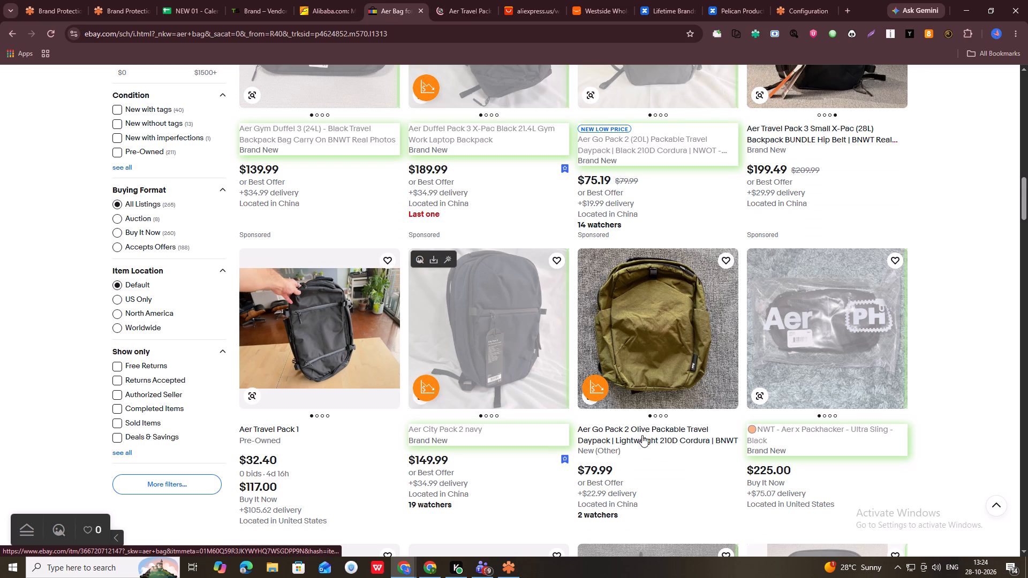
Check the Aer Cable Kit 2 X-PAC 1.8L Special Edition listing's photos and record its eBay link in row 102277 of the detection sheet.
scroll(739, 431, down, 7)
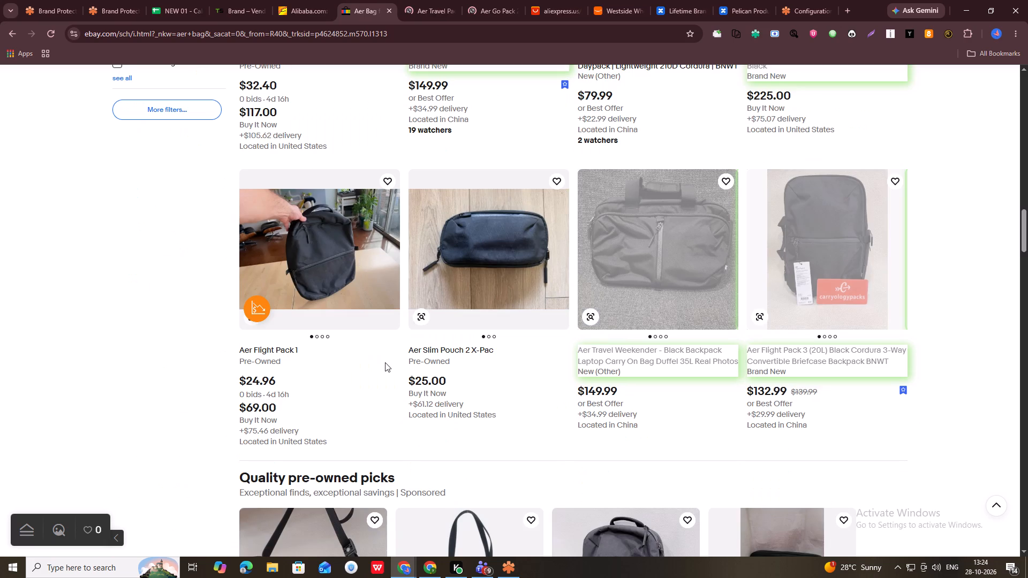
scroll(704, 358, down, 7)
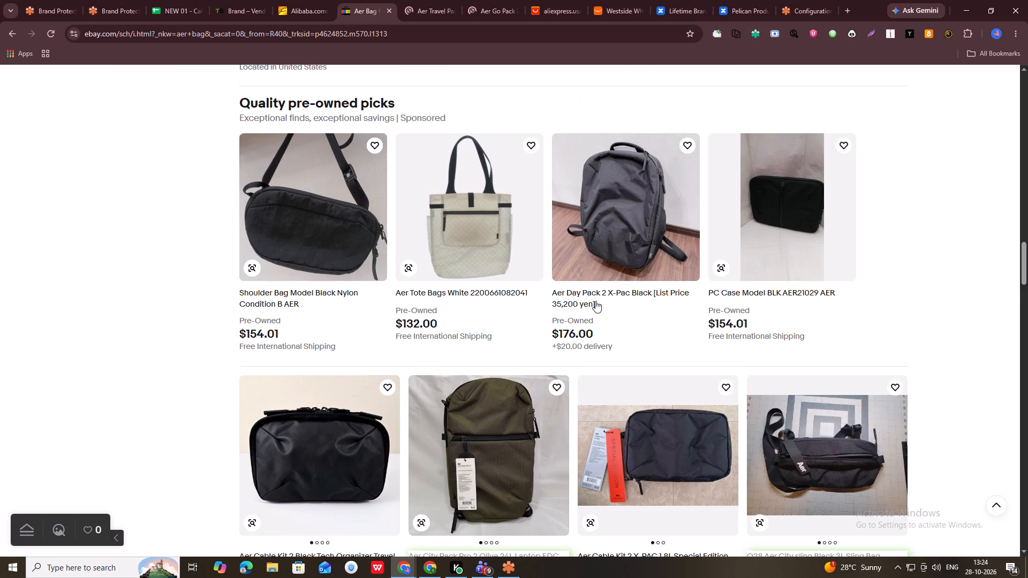
scroll(663, 336, down, 5)
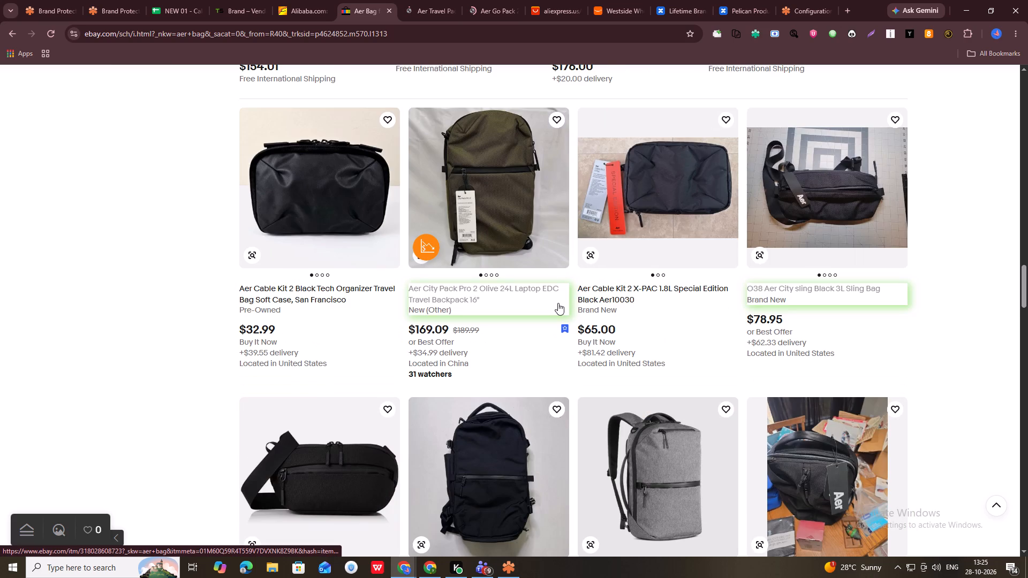
click(722, 189)
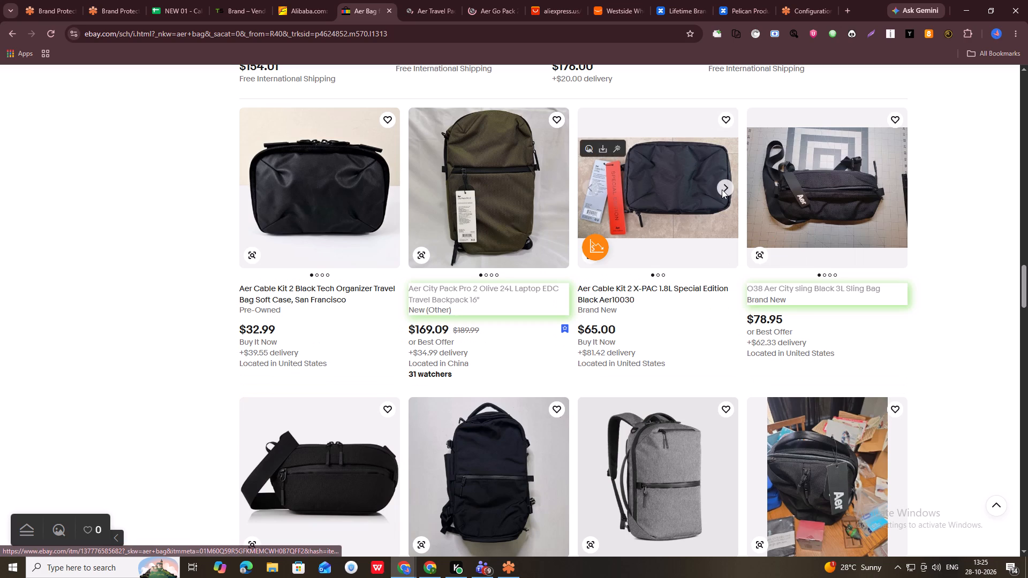
right_click(607, 294)
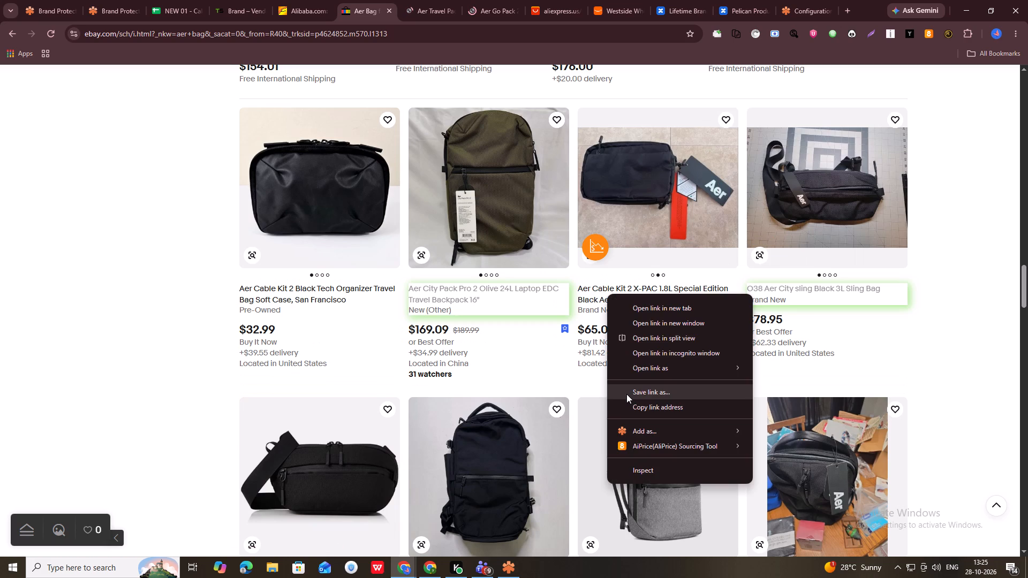
click(630, 401)
key(alt+Tab)
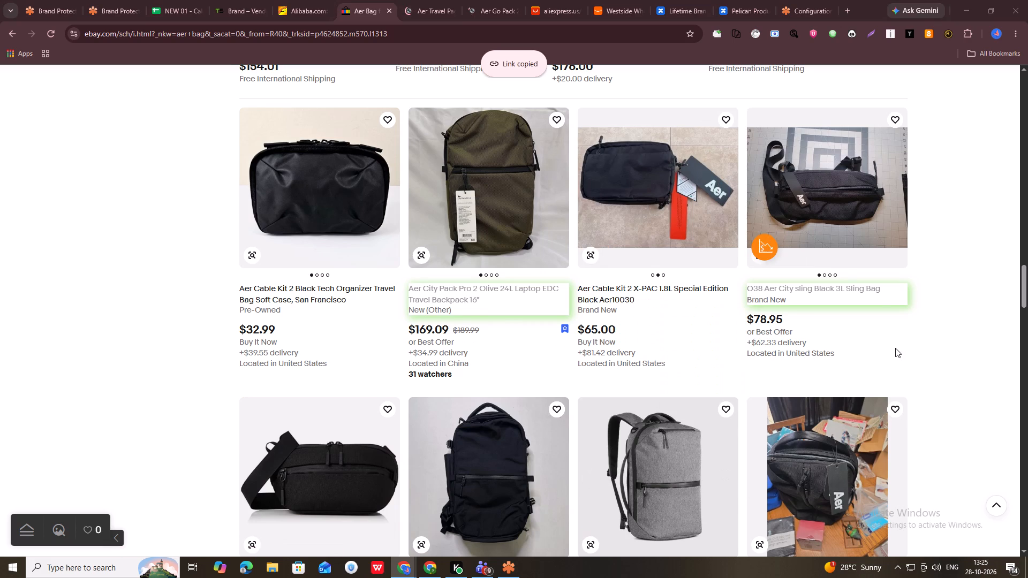
key(ctrl+v)
key(Down)
key(alt+Tab)
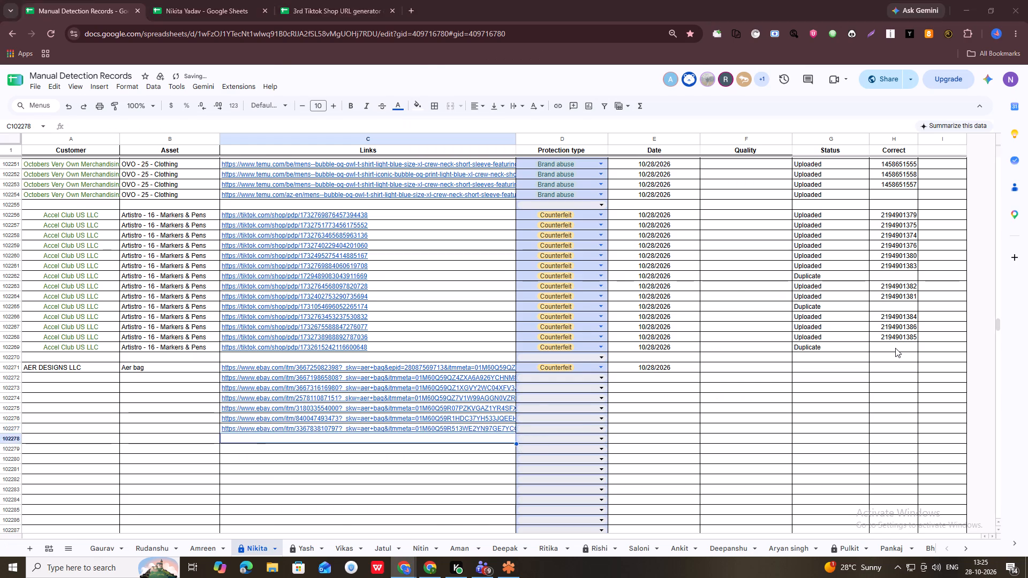
Find the New aer slim pouch 2 ultra Black listing and record its eBay link in row 102278 of the detection sheet.
key(Down)
scroll(890, 346, down, 4)
scroll(731, 362, down, 6)
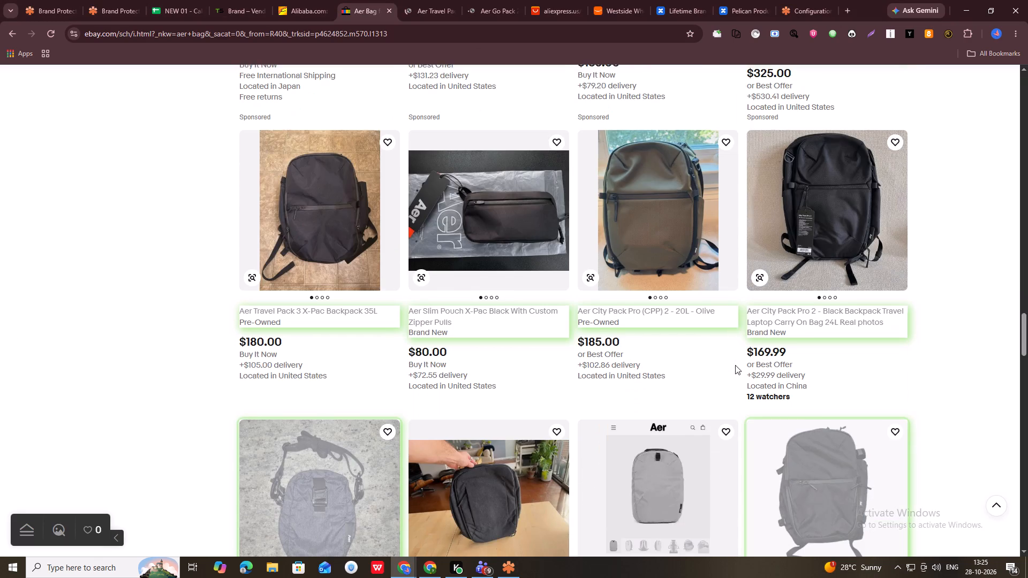
scroll(728, 366, down, 8)
scroll(728, 366, up, 3)
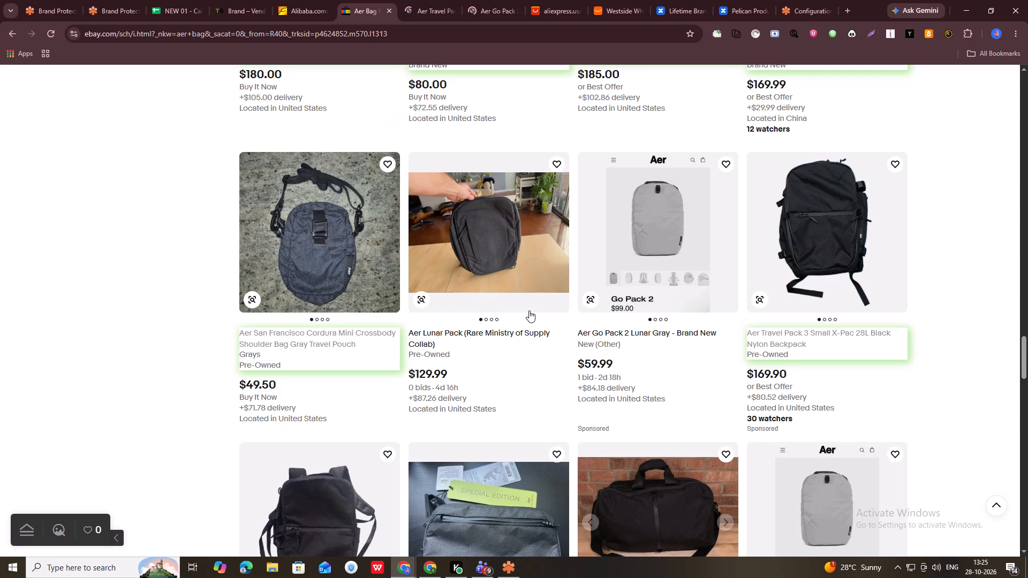
scroll(529, 310, down, 6)
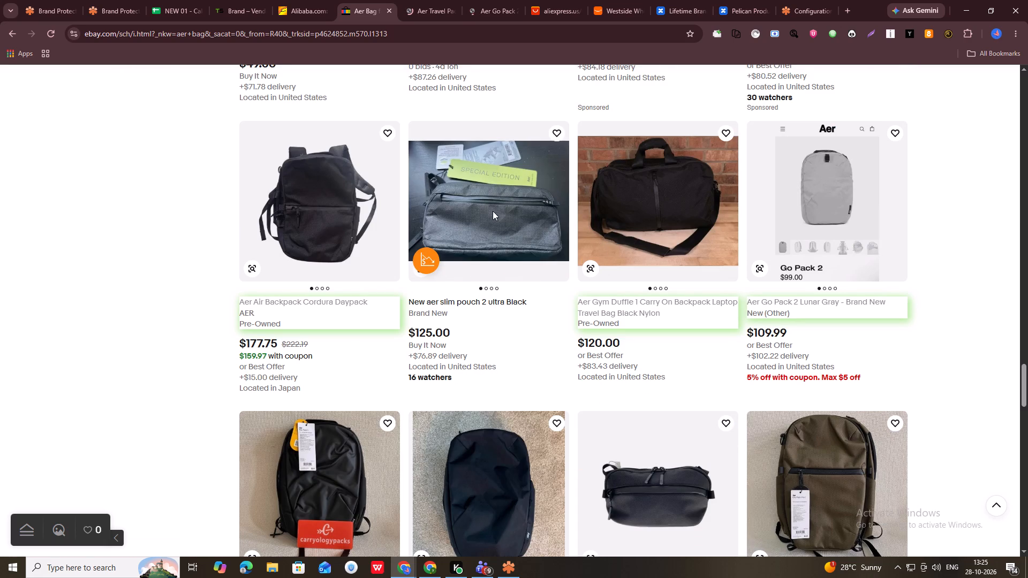
right_click(454, 302)
click(489, 415)
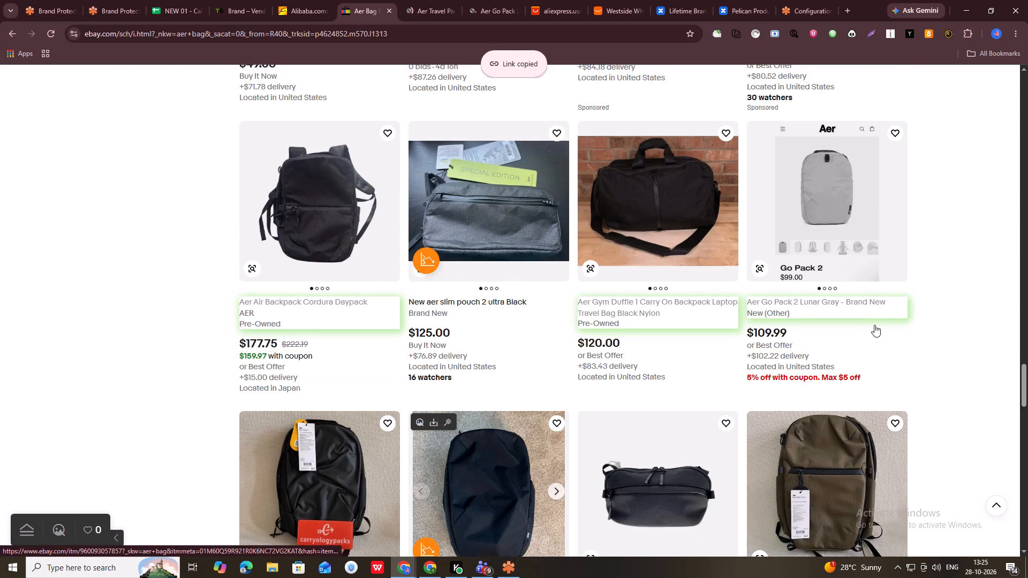
key(alt+Tab)
key(ctrl+v)
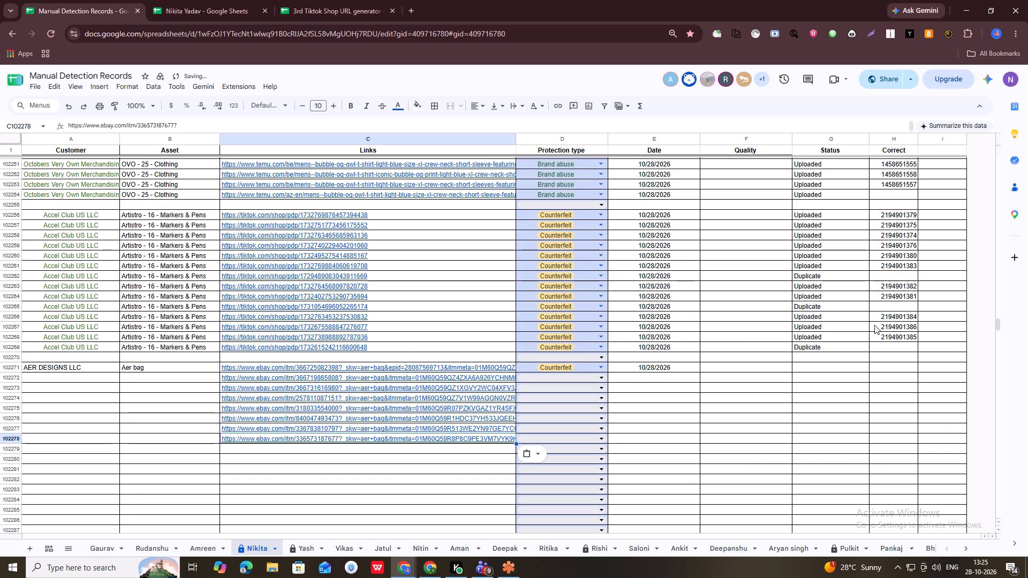
key(Left)
key(Down)
key(Left)
key(Down)
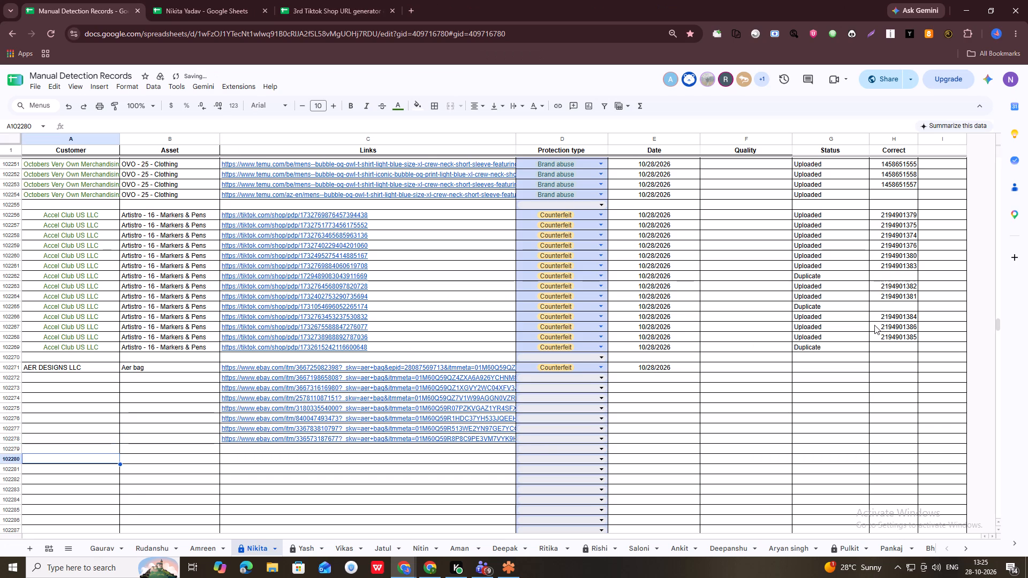
key(Up)
key(Right)
key(Right)
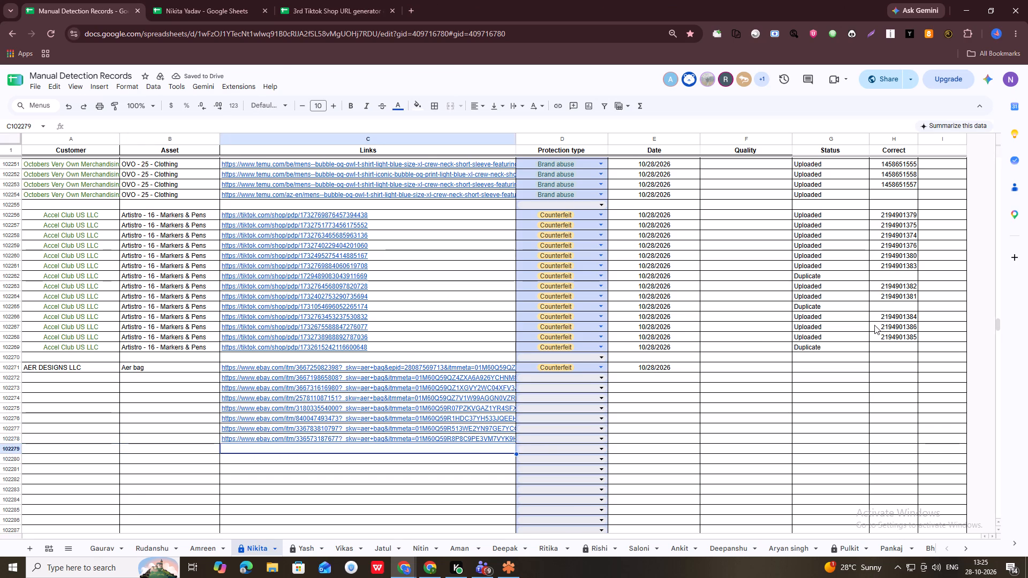
key(alt+Tab)
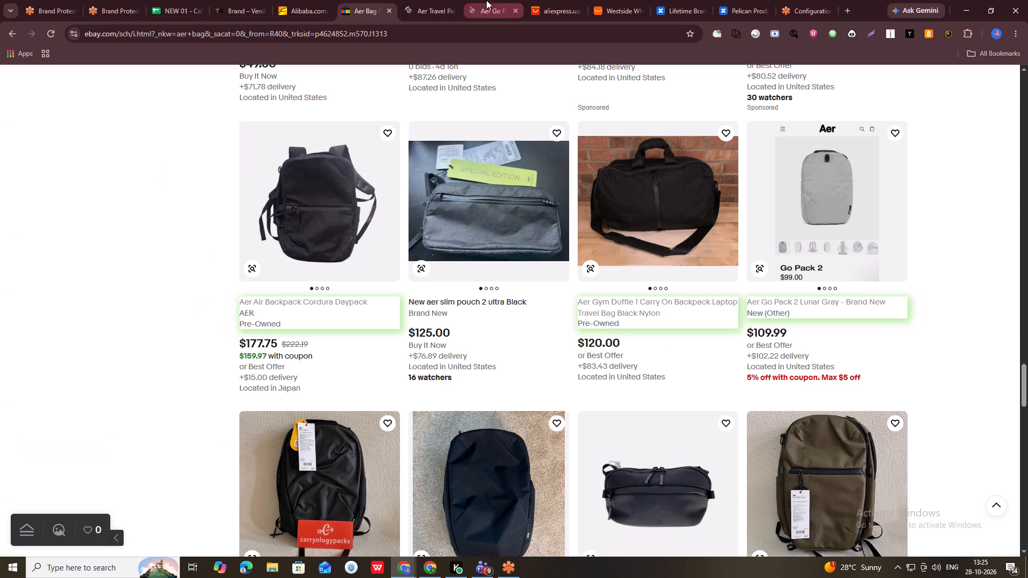
Check the opened Aer Travel Pack 3 Small X-Pac listing's photos and record its eBay link in row 102279 of the detection sheet.
click(418, 0)
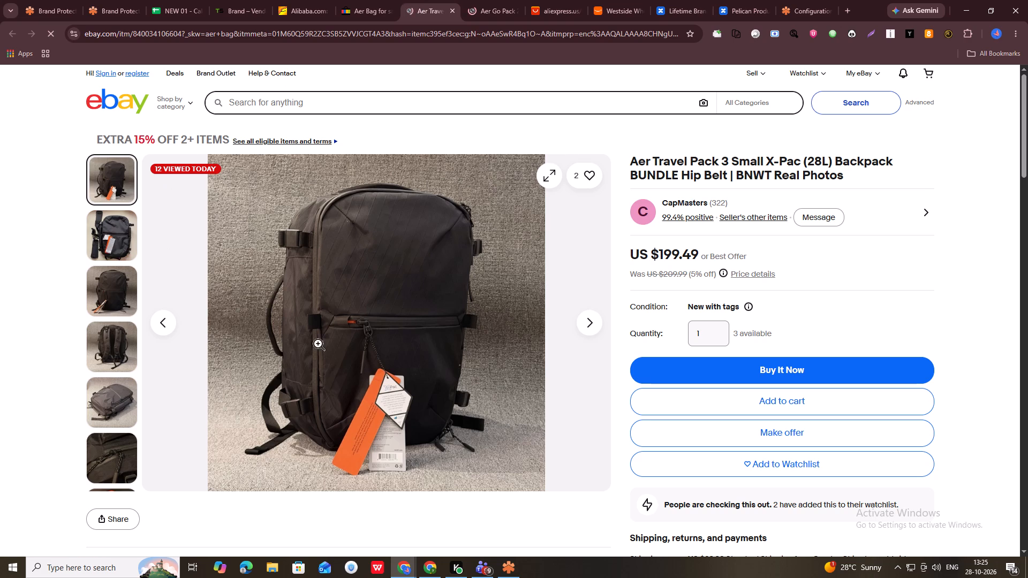
click(118, 230)
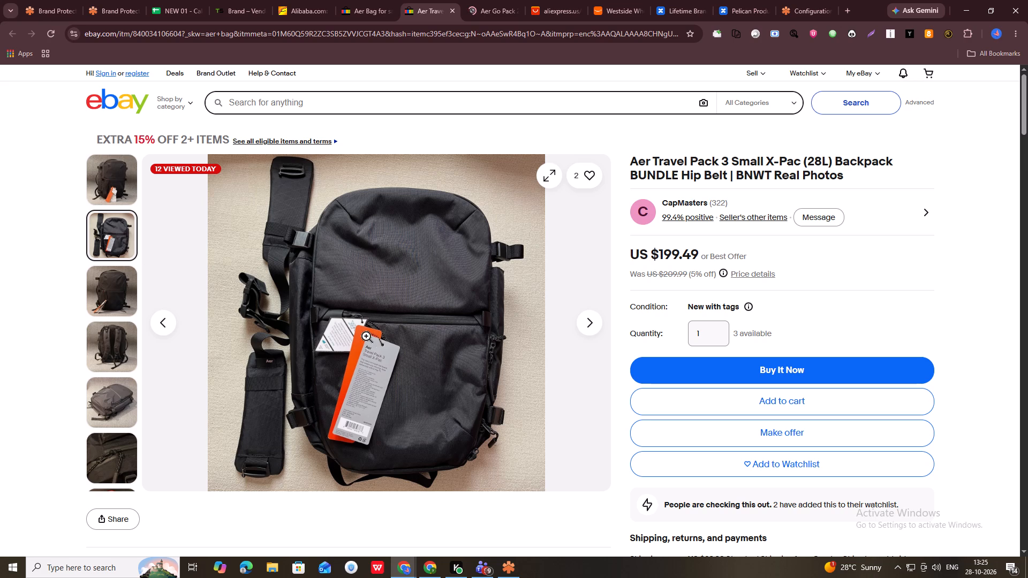
click(309, 37)
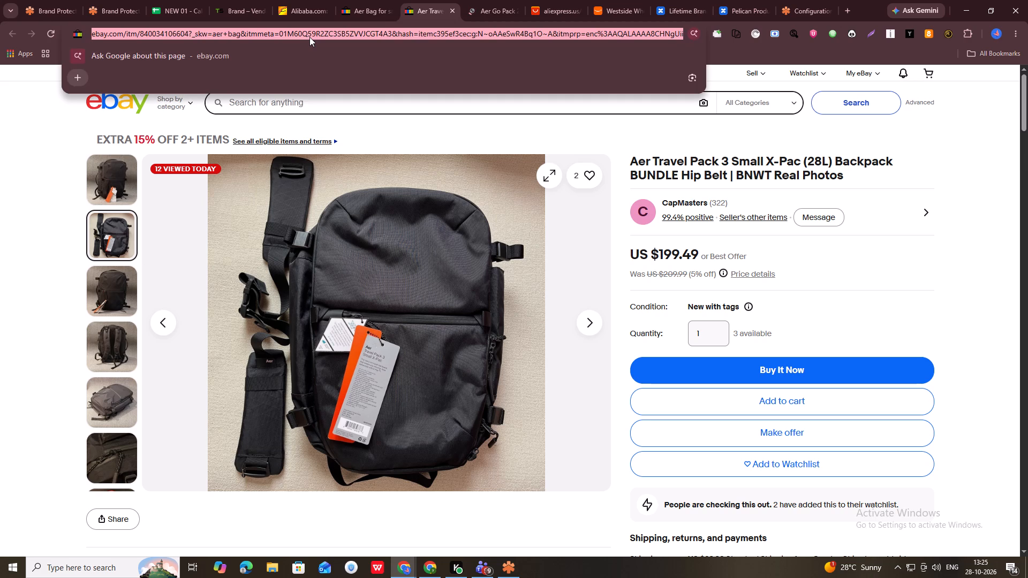
key(ctrl+c)
key(ctrl+c)
key(ctrl+c)
key(ctrl+c)
key(ctrl+c)
key(ctrl+c)
key(alt+Tab)
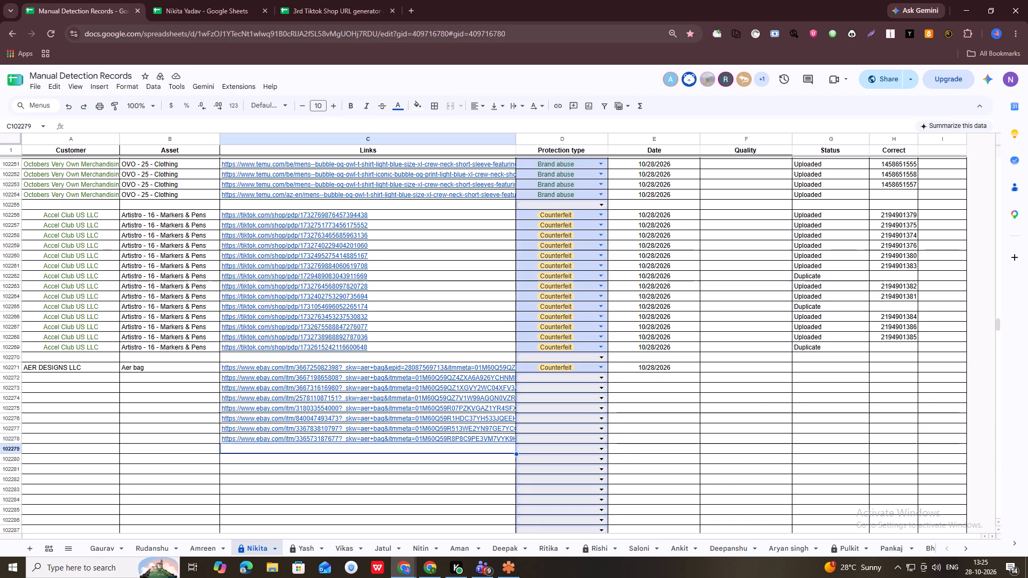
key(ctrl+v)
key(Down)
key(alt+Tab)
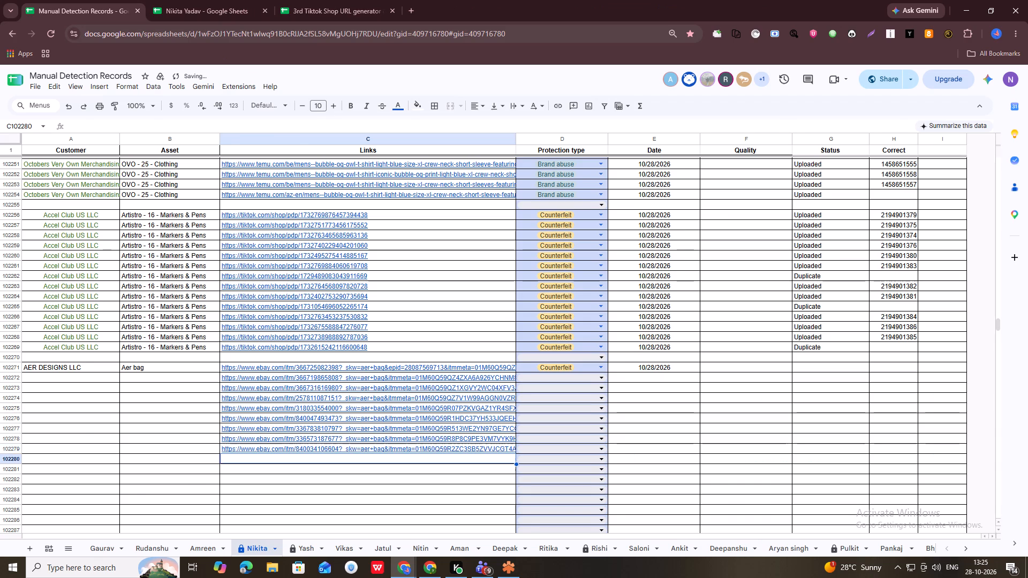
Record the opened Aer Go Pack 2 Olive Packable Travel Daypack listing's eBay link in row 102280 of the detection sheet.
key(ctrl+Tab)
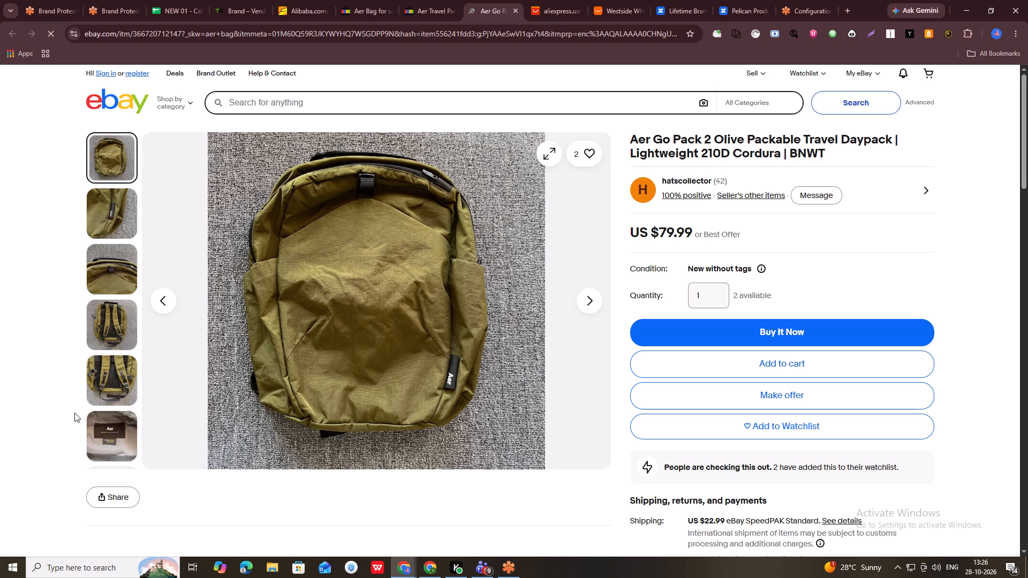
click(412, 17)
click(491, 0)
click(426, 36)
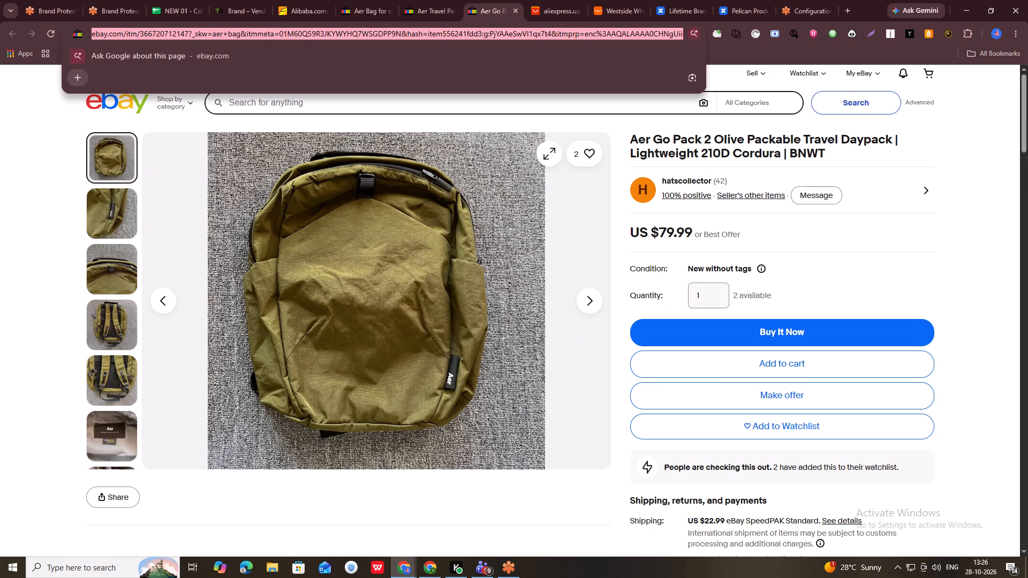
key(ctrl+c)
key(ctrl+c)
key(ctrl+c)
key(ctrl+c)
key(ctrl+c)
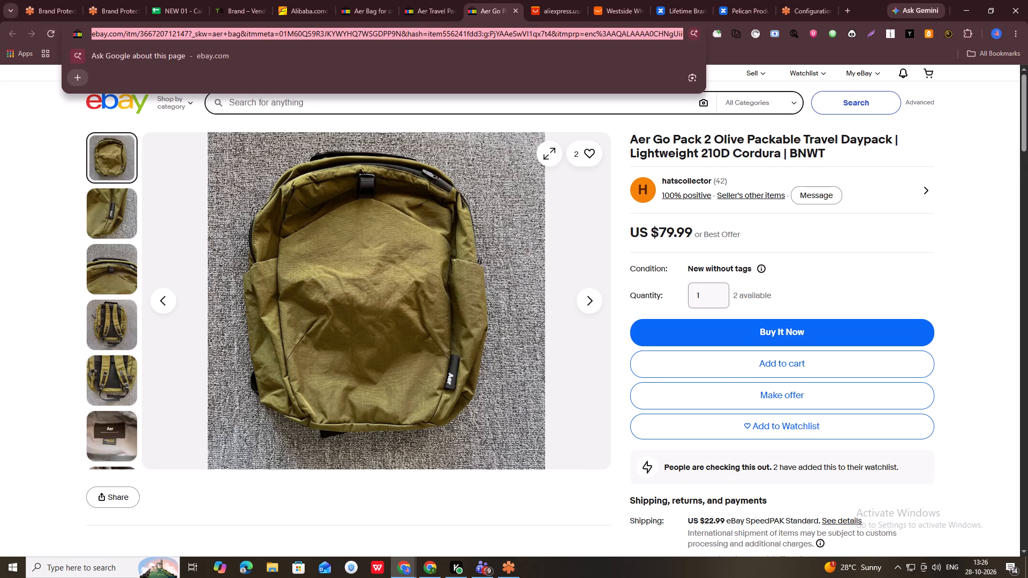
key(alt+Tab)
key(ctrl+v)
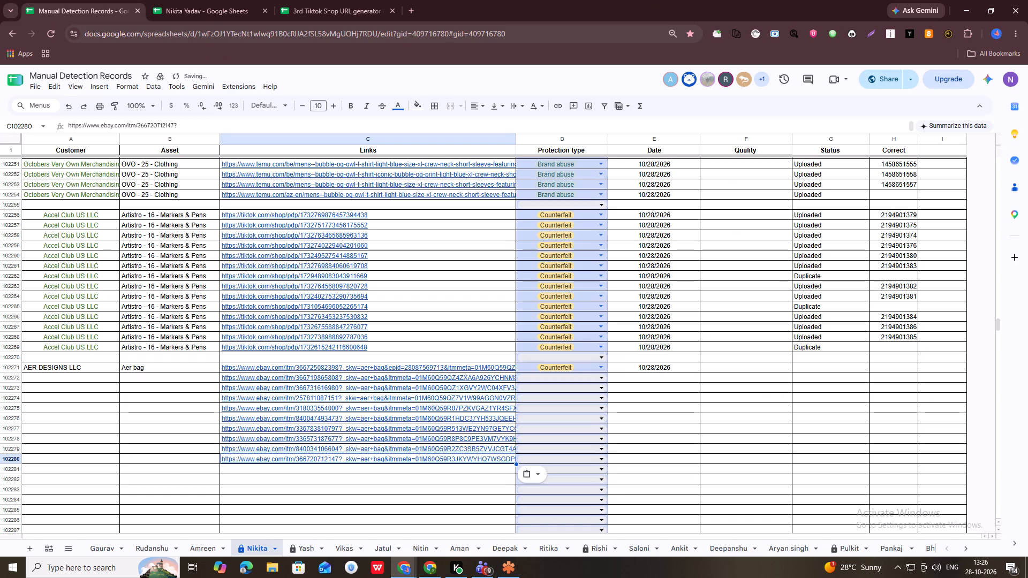
Copy the eBay links from rows 102271–102280 and switch the Red Points New Incident form to customer AER DESIGNS LLC.
key(ctrl+shift+Up)
key(ctrl+c)
key(ctrl+c)
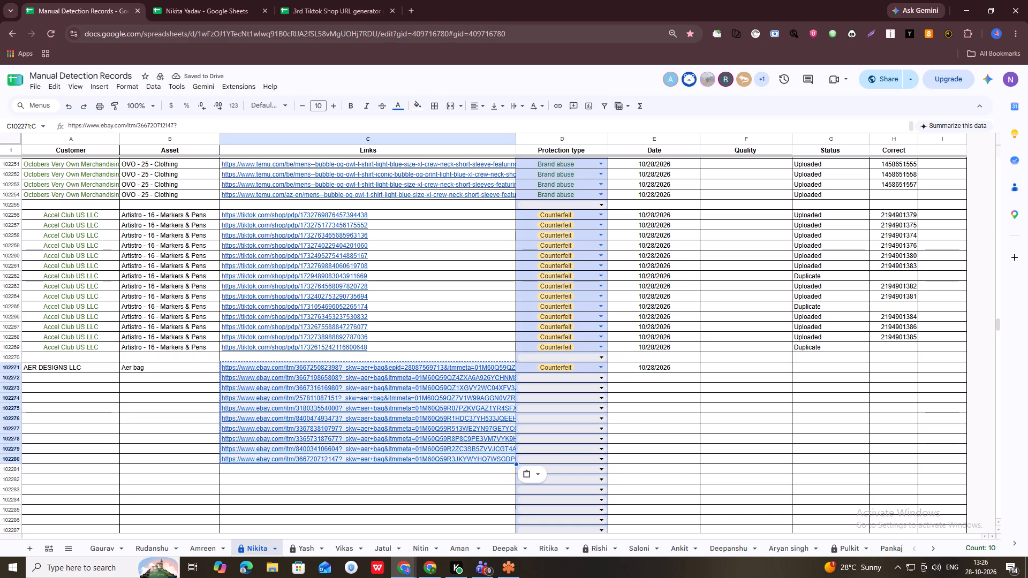
key(alt+Tab)
click(49, 0)
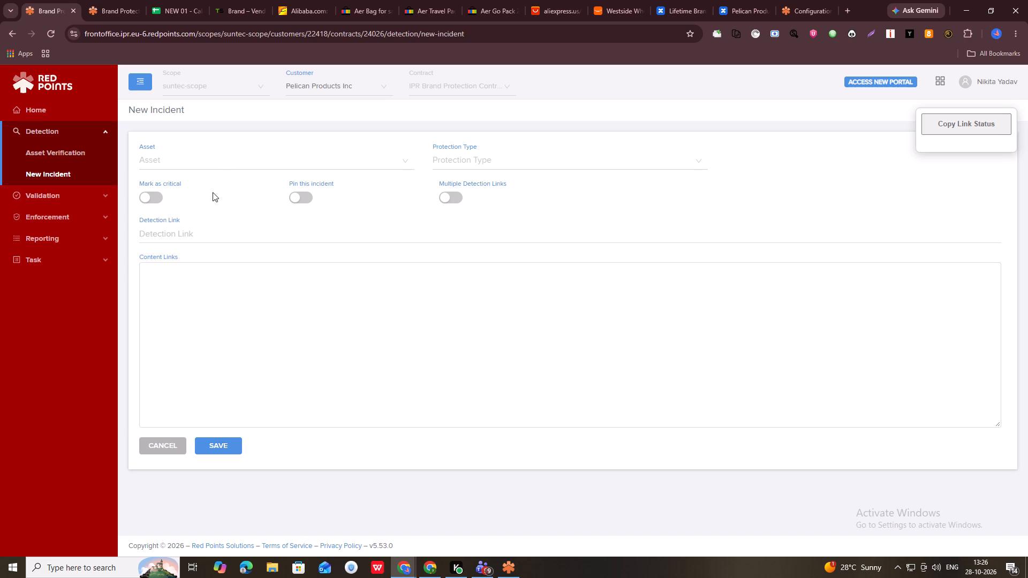
click(259, 156)
click(322, 89)
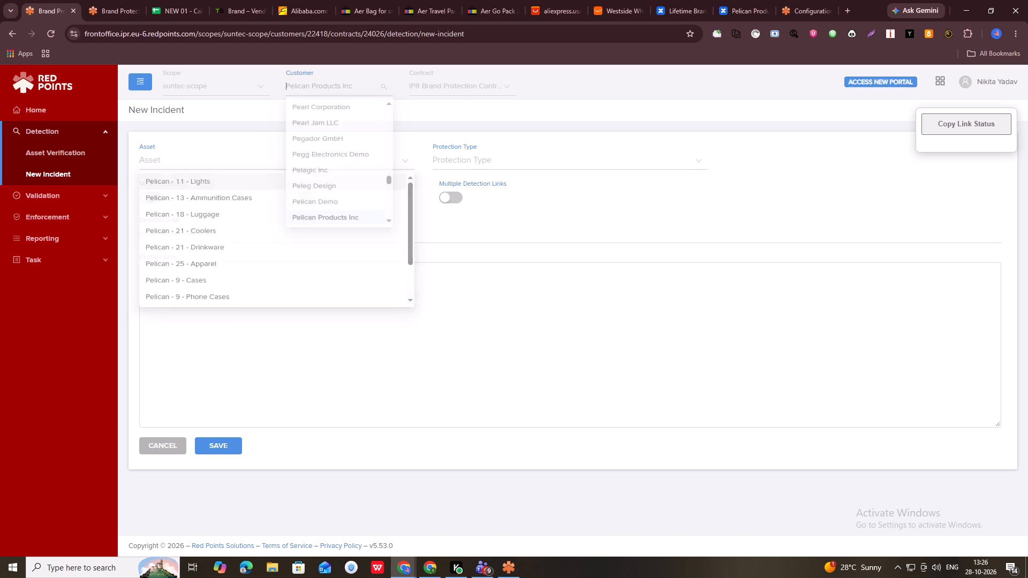
text(aer)
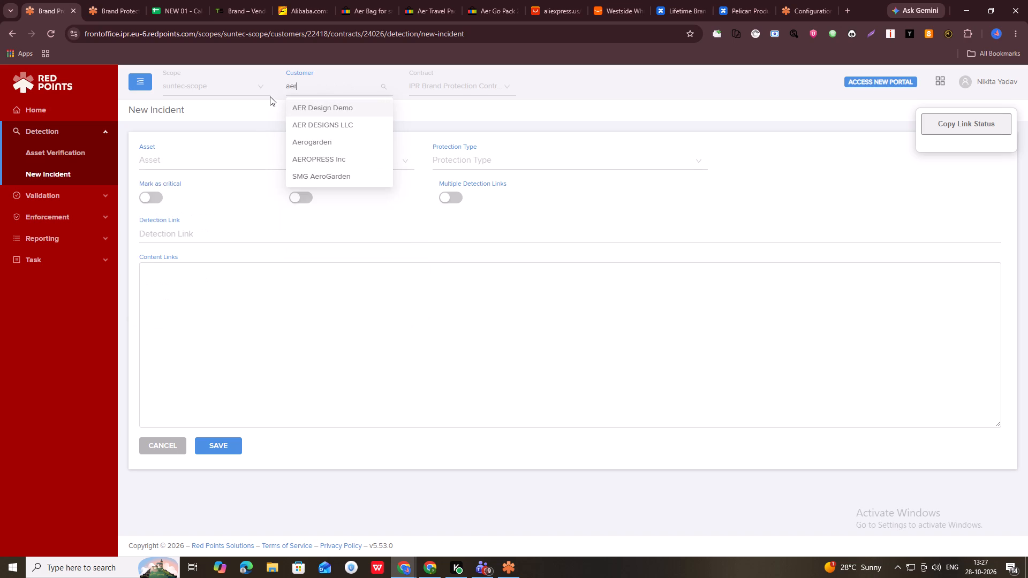
click(324, 125)
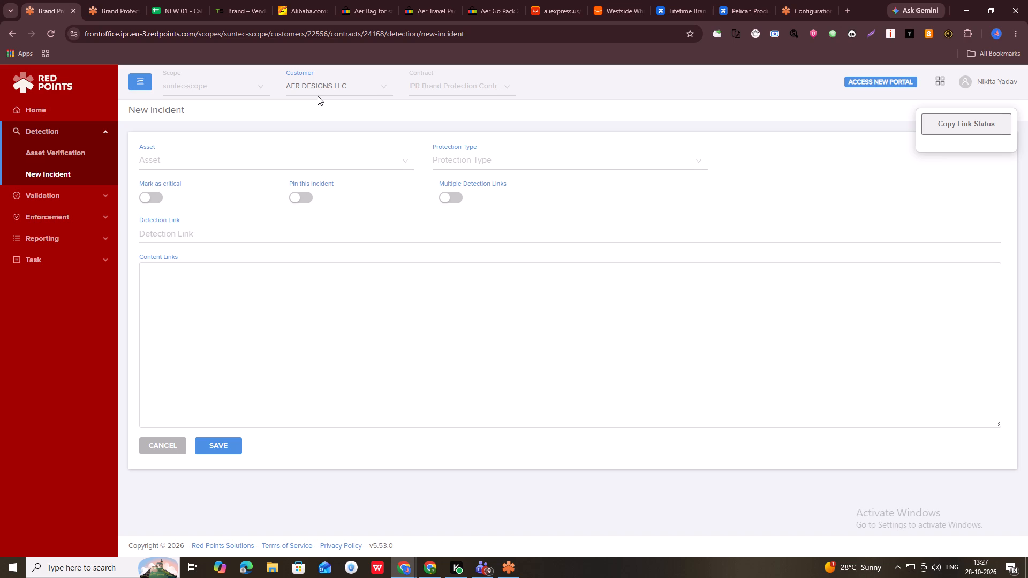
Set the incident's asset to AER - 18 - Bags and protection type to Product counterfeit, and enable multiple detection links.
click(215, 162)
click(196, 202)
click(533, 162)
click(481, 233)
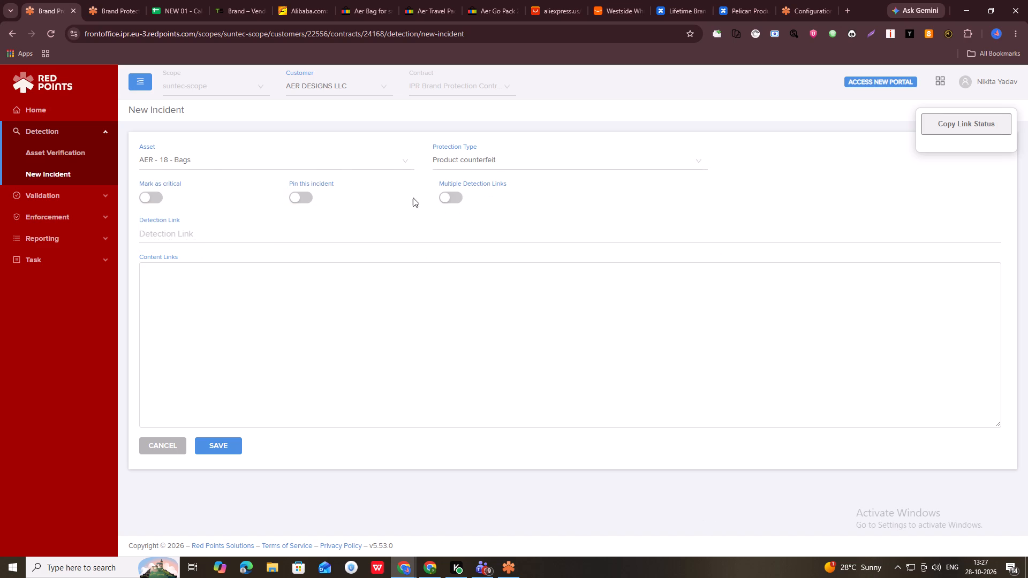
click(443, 200)
Enter the copied eBay links as detection links, save the incidents, and review each link's status.
click(427, 386)
key(alt+Tab)
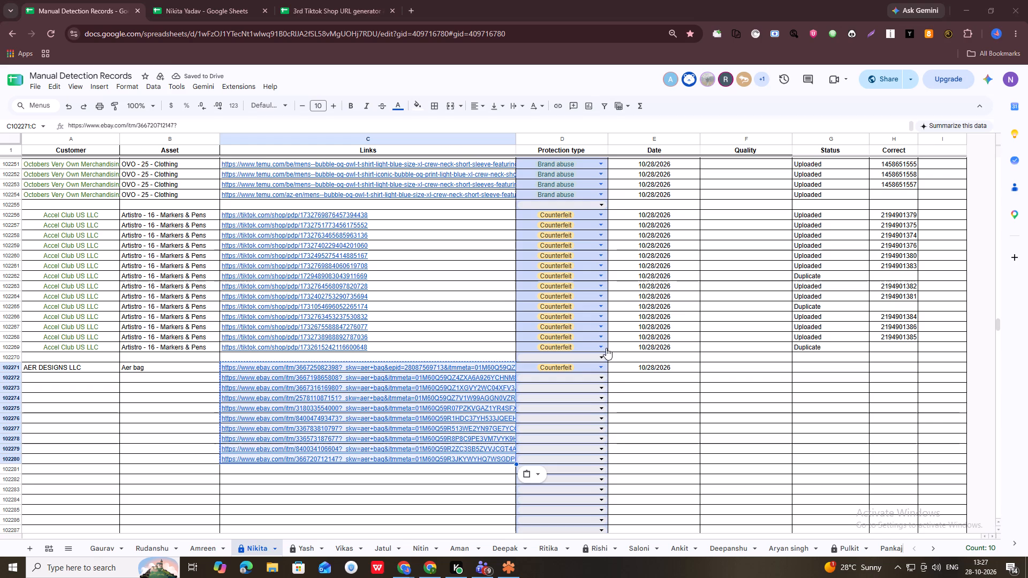
key(alt+Tab)
key(ctrl+v)
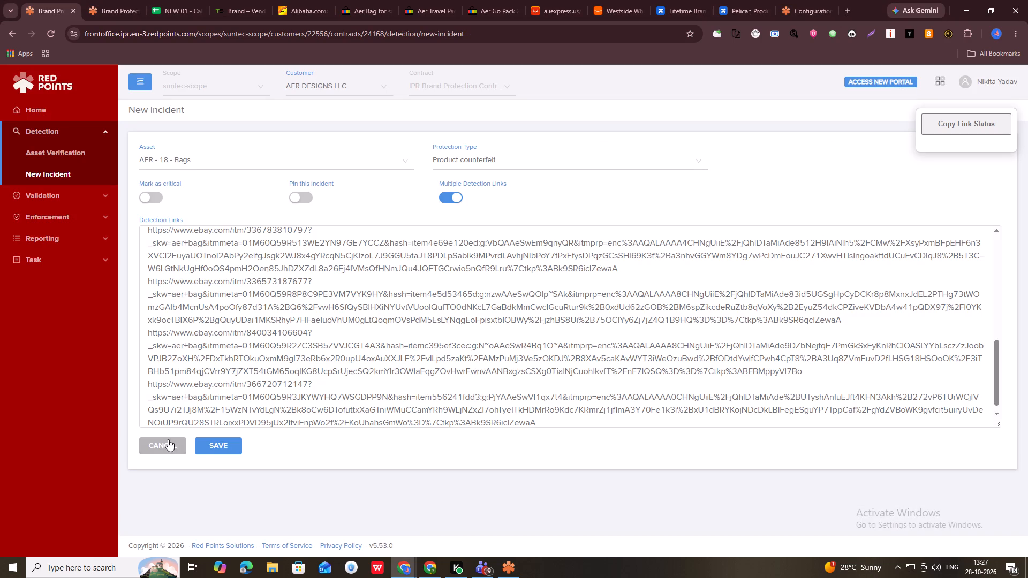
click(217, 446)
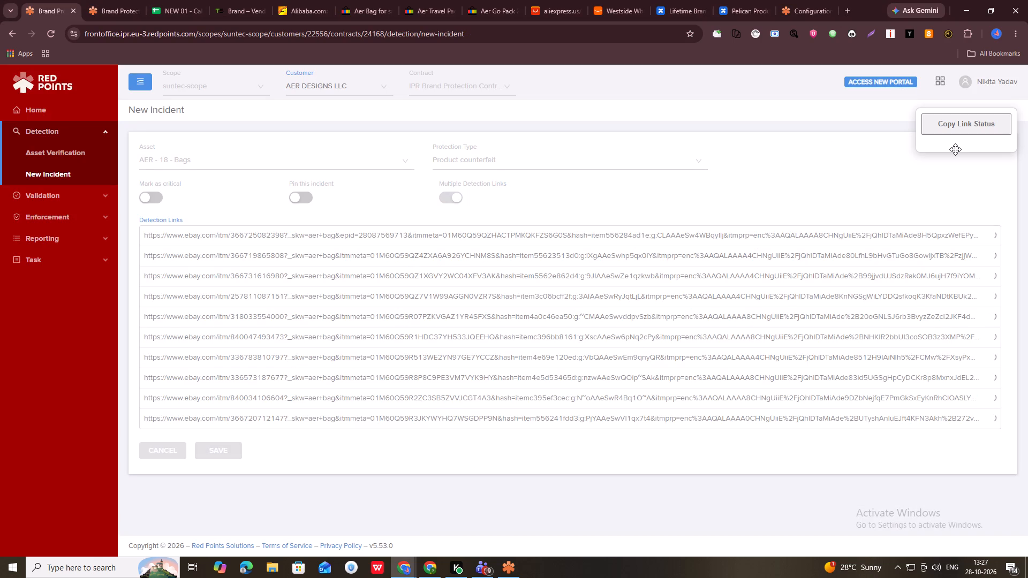
scroll(844, 337, down, 6)
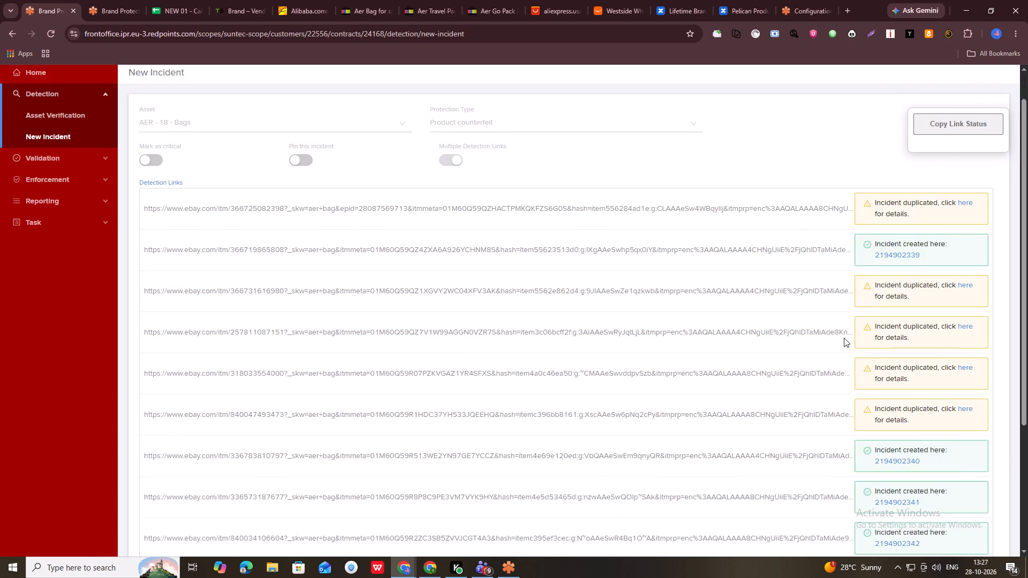
scroll(842, 333, up, 6)
Delete the duplicated eBay links in rows 102273–102276 of the detection sheet.
key(alt+Tab)
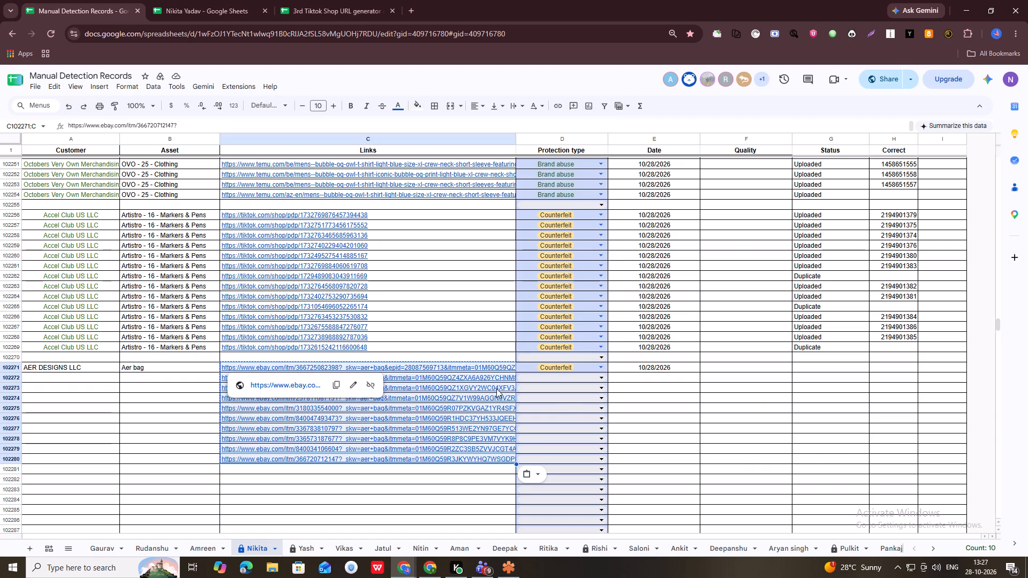
click(496, 389)
key(alt+Tab)
key(alt+Tab)
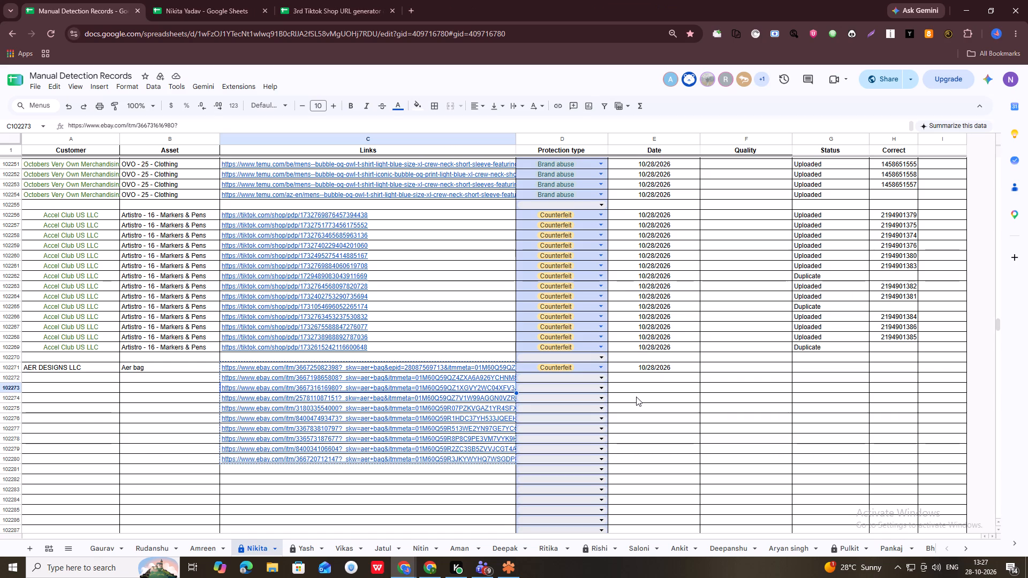
key(shift+Down)
key(shift+Down)
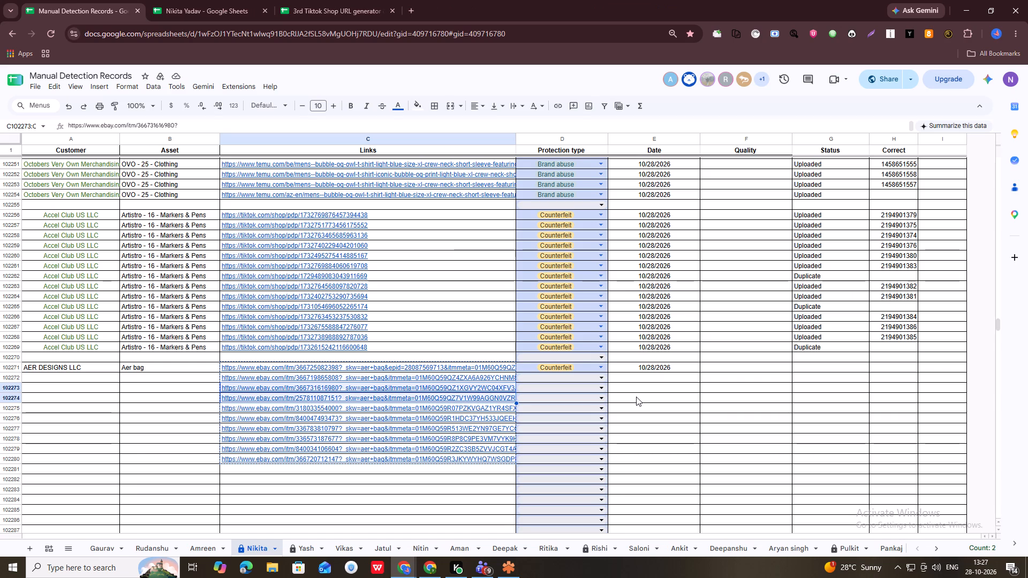
key(shift+Down)
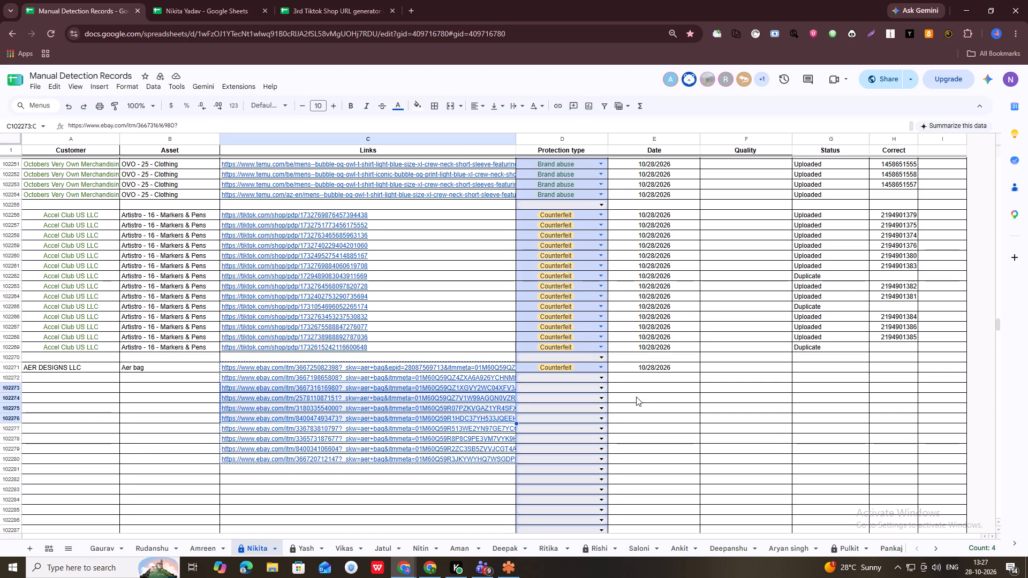
key(Delete)
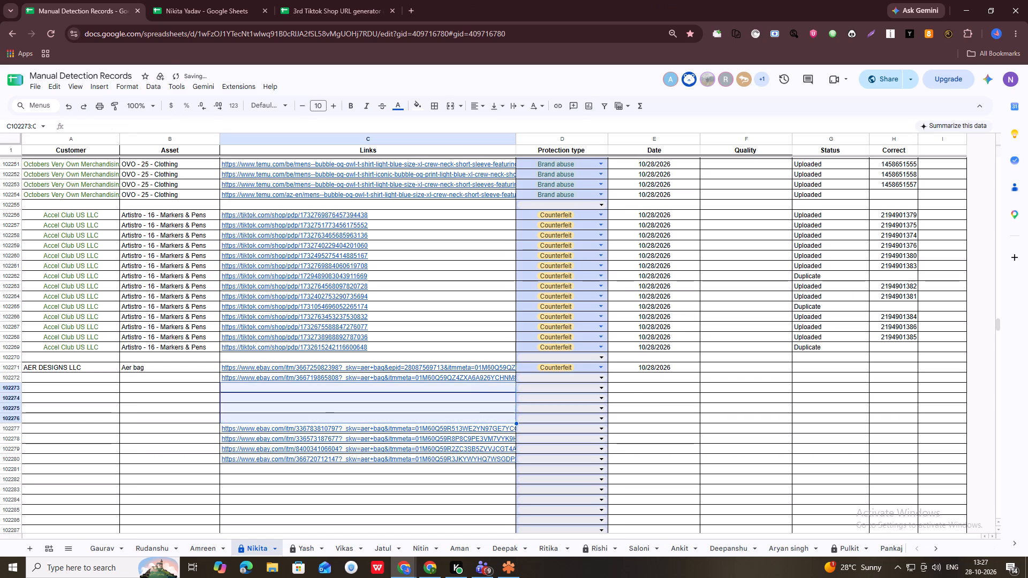
Shuffle the Links range in rows 102271–102281 so the remaining eBay links sit together without empty cells between them.
drag(485, 370, 481, 468)
right_click(483, 451)
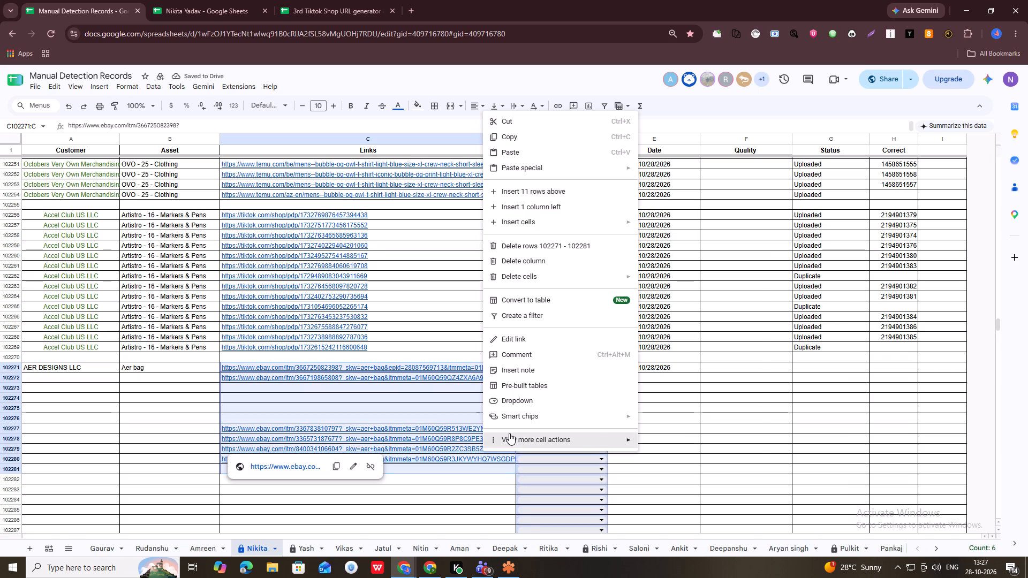
click(509, 433)
click(686, 404)
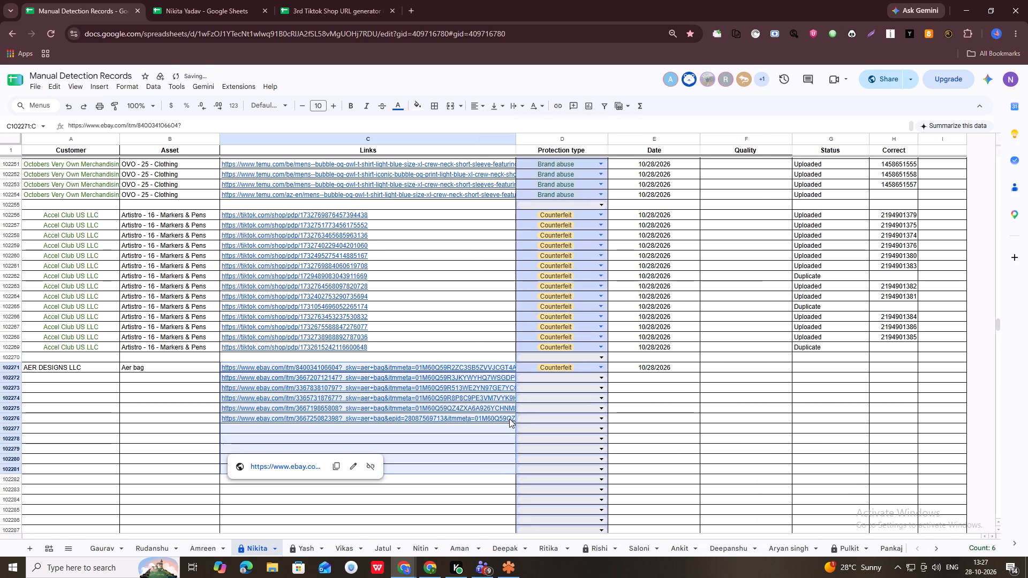
Fill the Counterfeit protection type and the date 10/28/2026 down from row 102271 through row 102276.
click(496, 422)
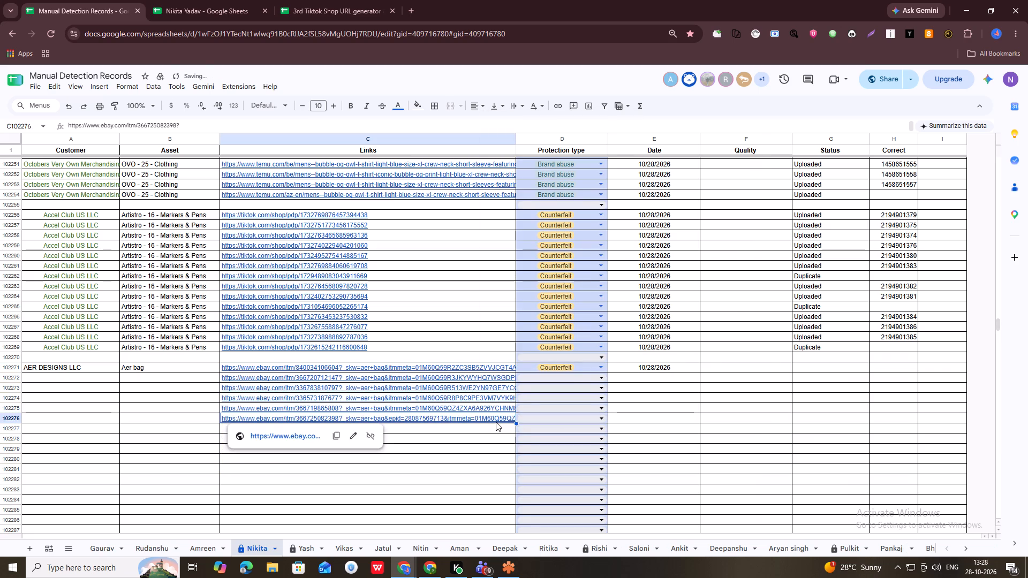
key(Up)
key(Down)
key(Right)
key(shift+Right)
key(ctrl+shift+Up)
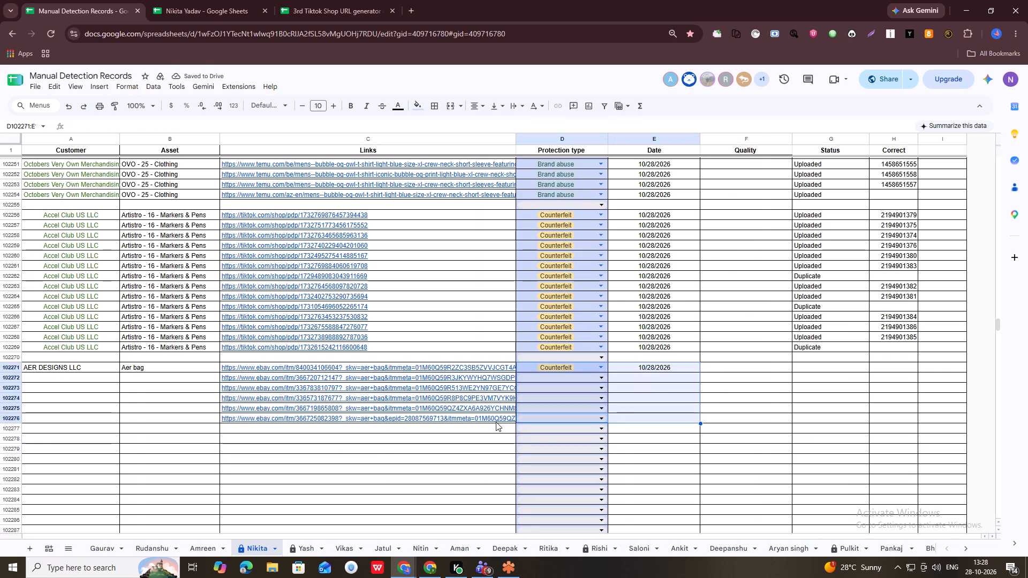
key(ctrl+d)
Replace the asset in row 102271 with AER - 18 - Bags, copied from the Red Points incident form.
key(Left)
key(Left)
key(Left)
key(alt+Tab)
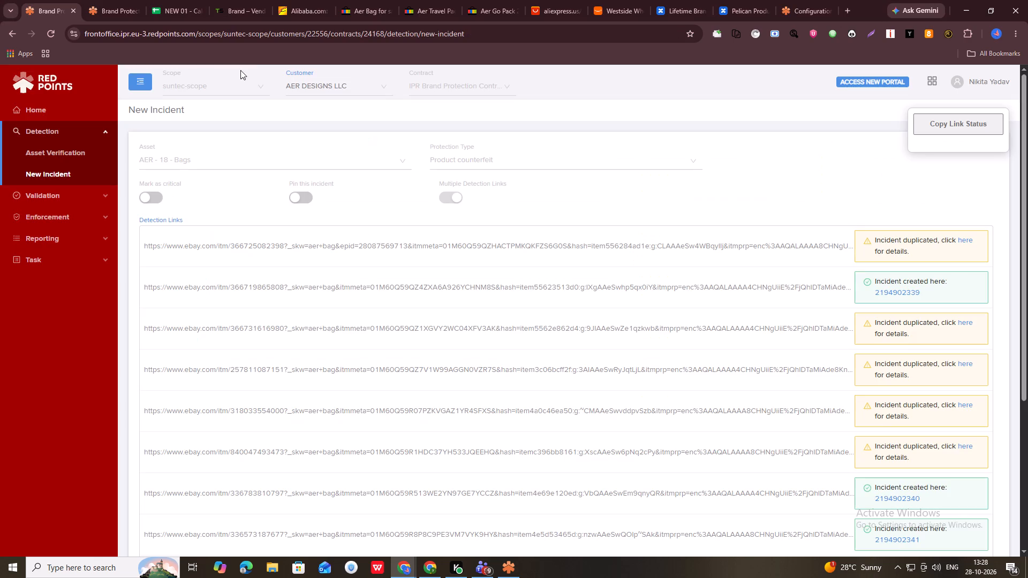
alt+click(199, 157)
key(alt+Tab)
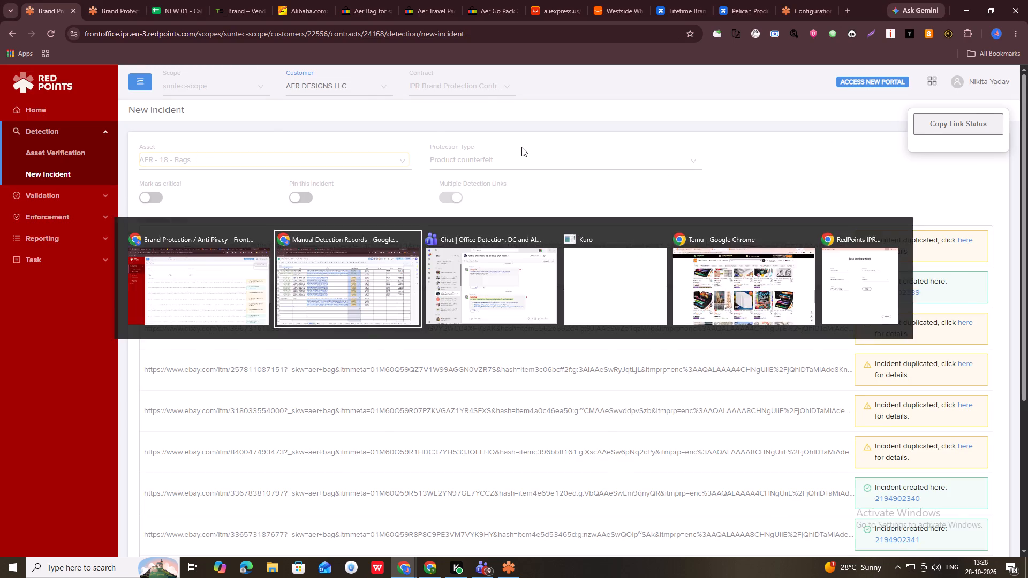
key(Right)
key(ctrl+Up)
key(Down)
key(Up)
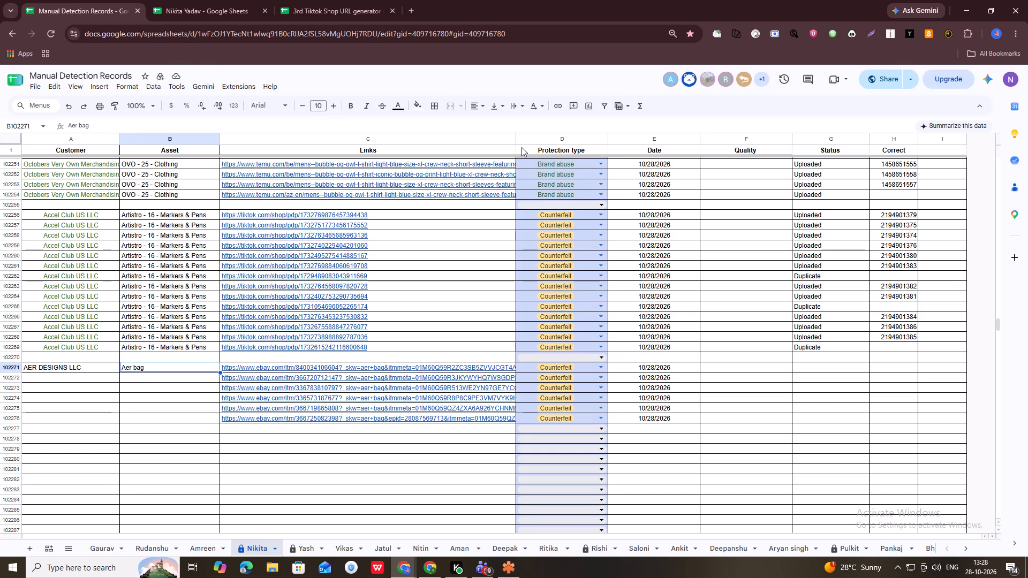
key(ctrl+v)
Fill the customer AER DESIGNS LLC and asset AER - 18 - Bags down through row 102276.
key(shift+Left)
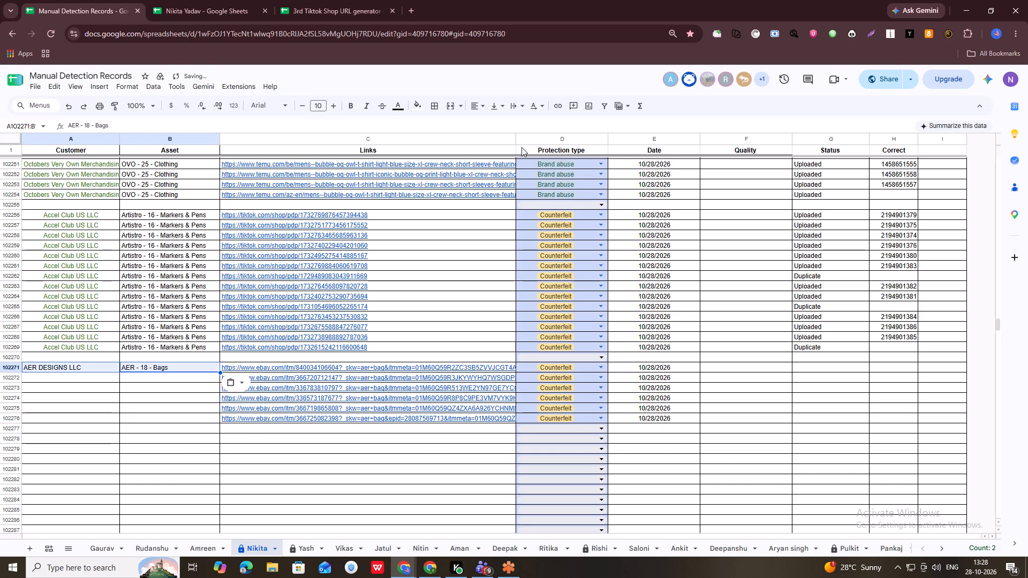
key(ctrl+space)
key(ctrl+d)
Copy the link statuses from the Red Points incident page and paste them into the detection sheet starting at cell F102270.
key(Right)
key(Right)
key(Right)
key(Right)
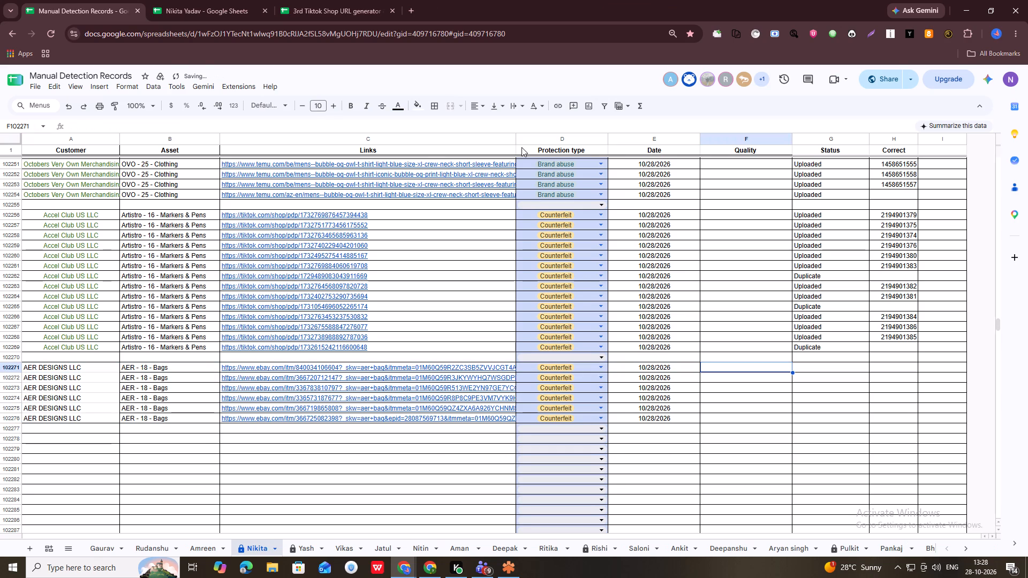
key(alt+Tab)
click(950, 130)
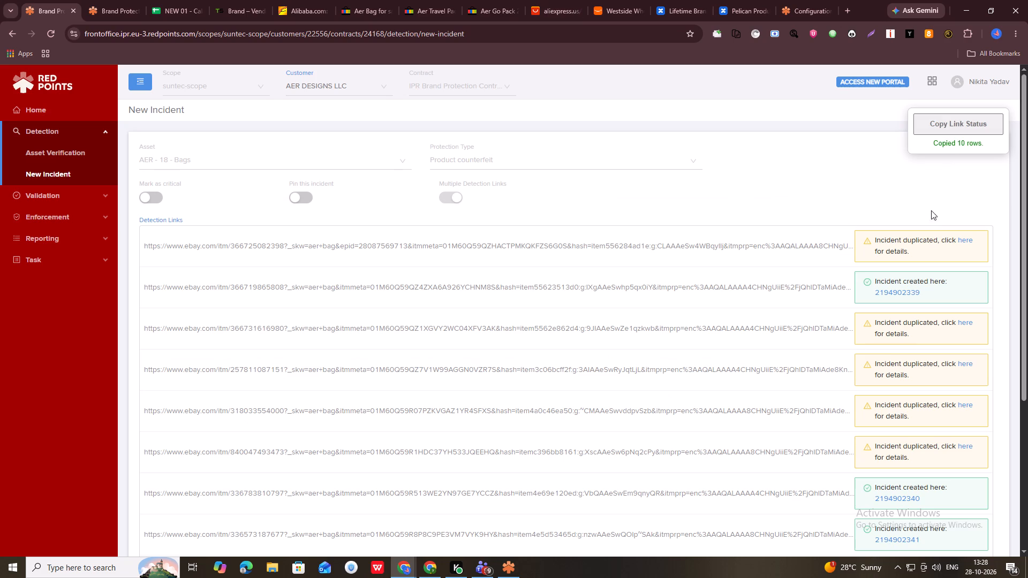
key(alt+Tab)
click(742, 361)
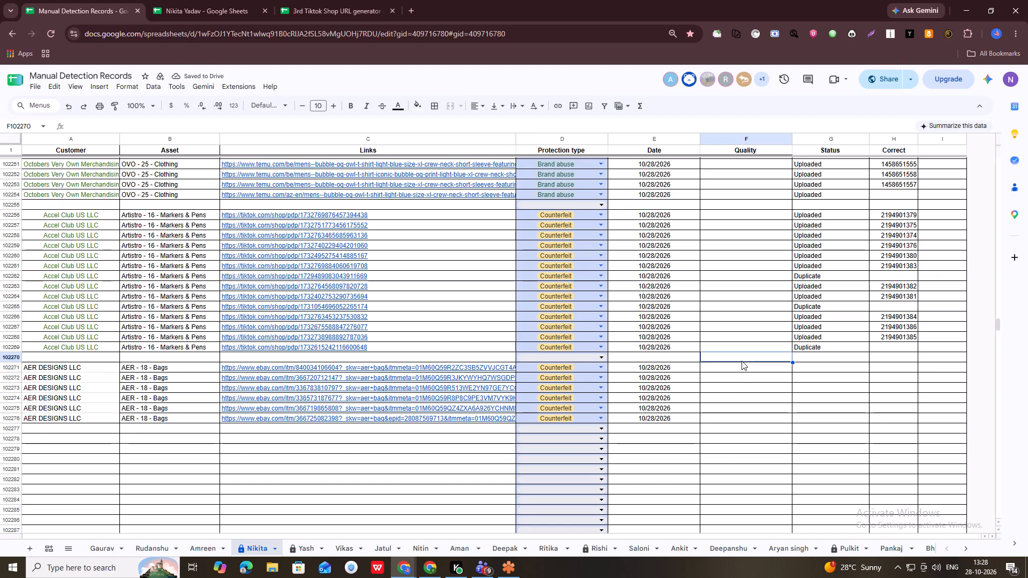
key(ctrl+v)
Clear the pasted header labels in row 102270 and the pasted links in the Quality column, rows 102271–102280.
key(Left)
key(Right)
key(shift+Right)
key(shift+Right)
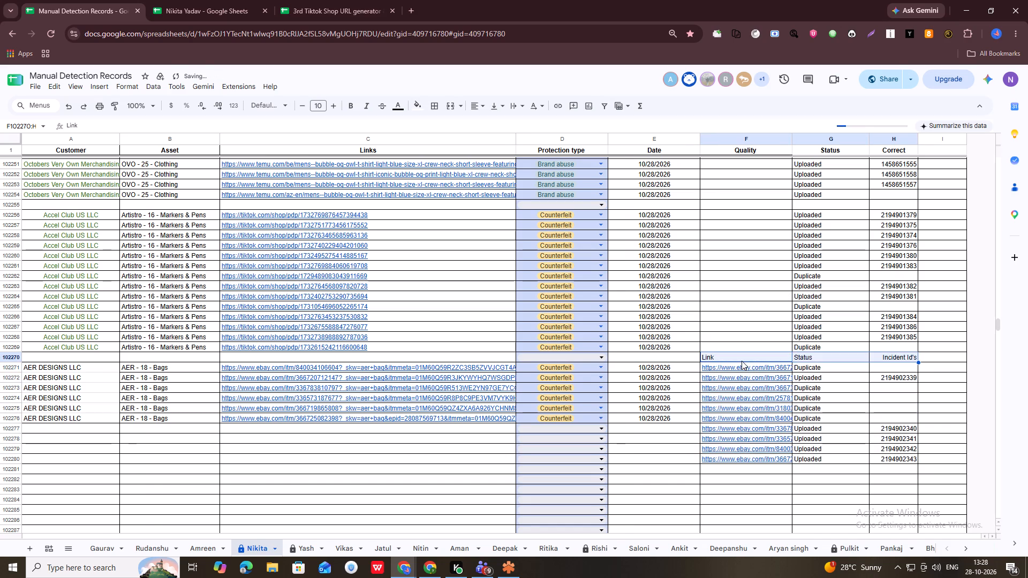
key(Delete)
key(Down)
key(ctrl+shift+Down)
key(Delete)
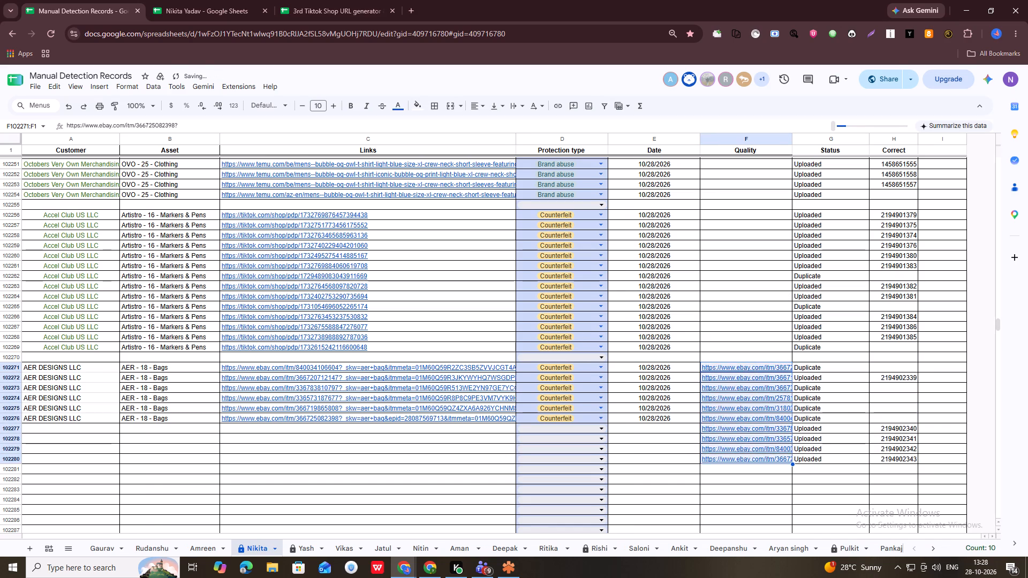
Delete the Duplicate statuses in rows 102273–102276 of the Status column.
key(Right)
key(Down)
key(Down)
key(shift+Down)
key(shift+Down)
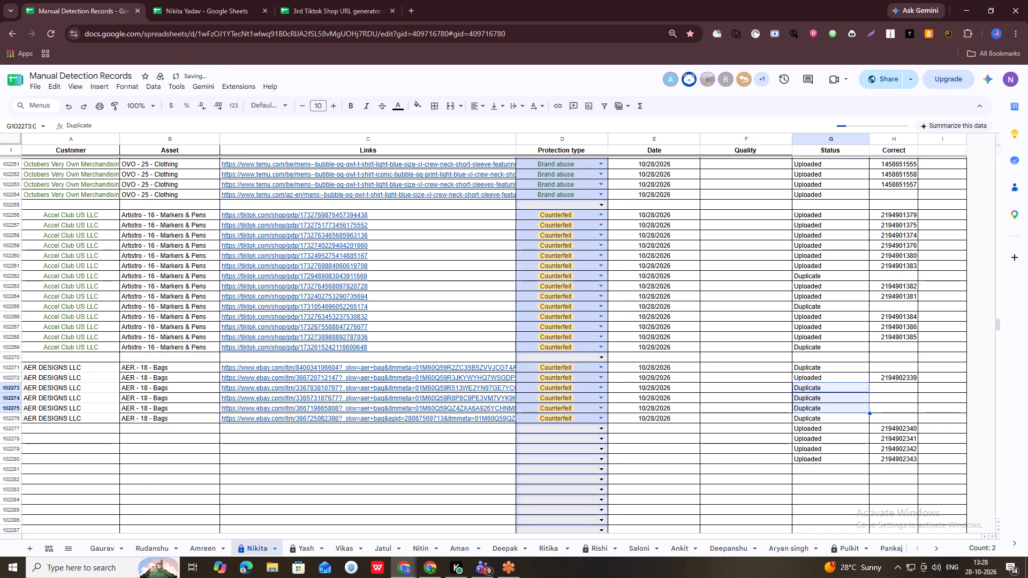
key(shift+Down)
key(Delete)
key(ctrl+Up)
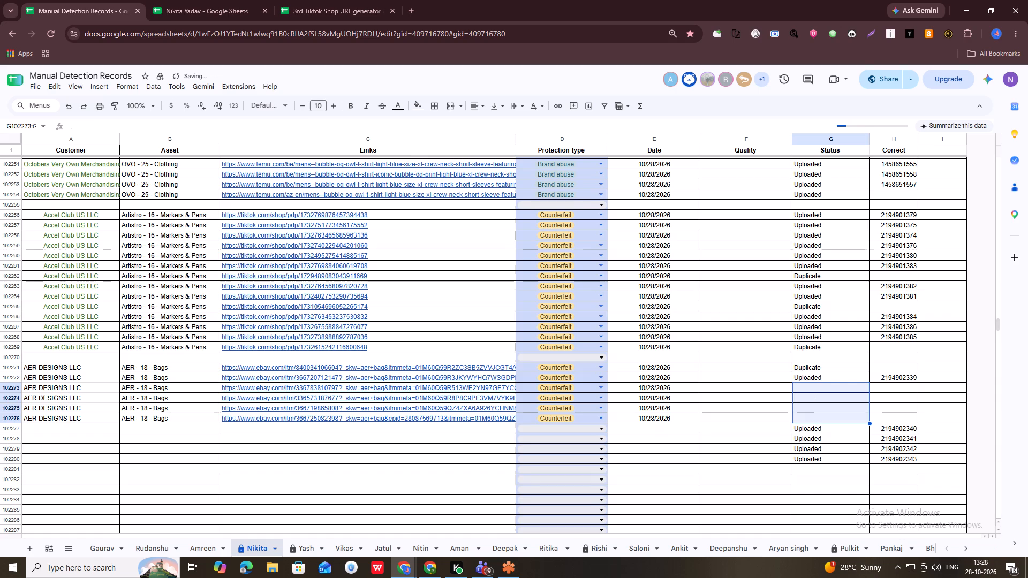
Randomize the range of statuses and incident IDs in G102272:H102280 to move the entries up beside the logged links.
shift+click(898, 453)
shift+click(897, 459)
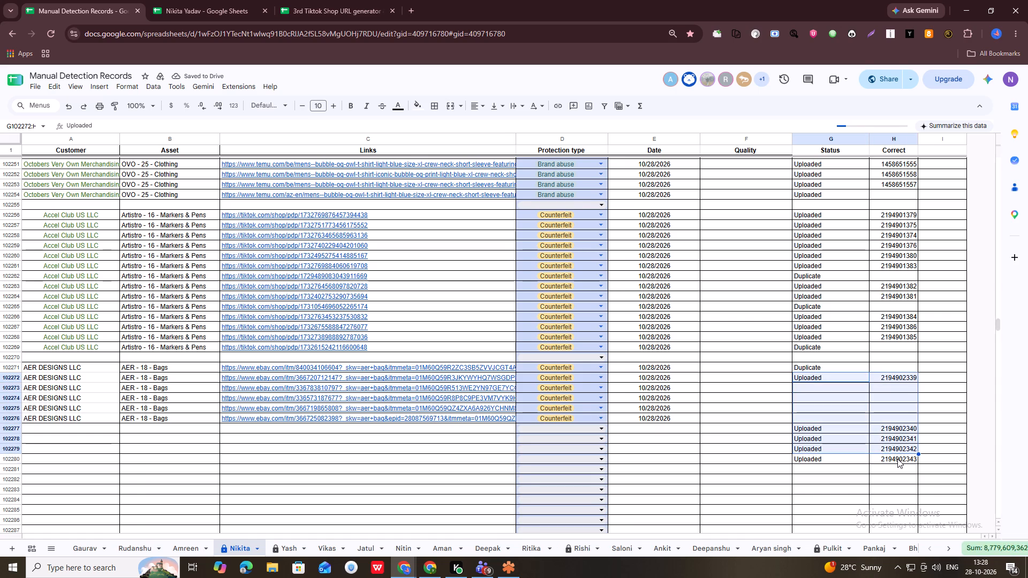
right_click(878, 432)
click(780, 420)
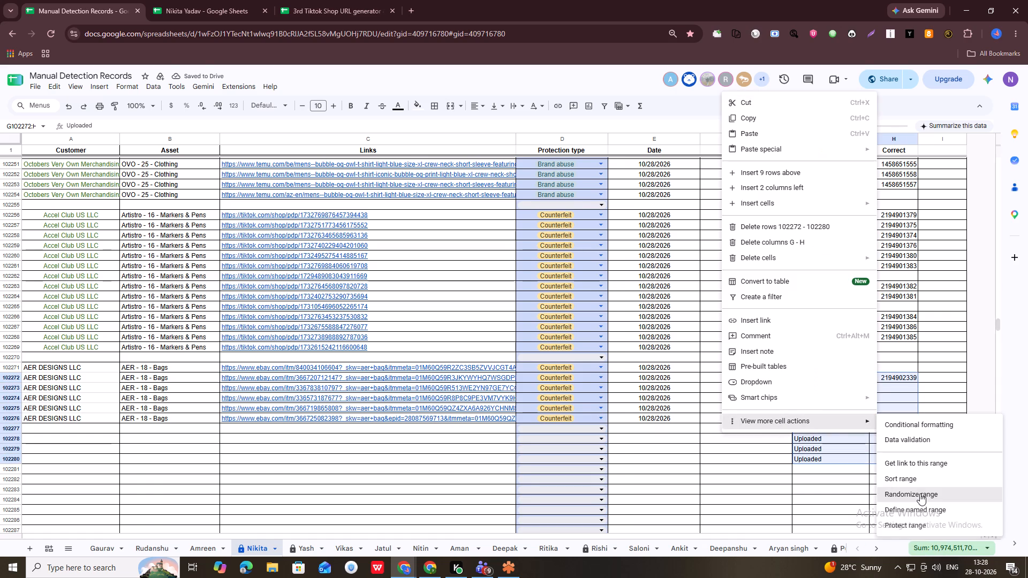
click(920, 493)
click(753, 452)
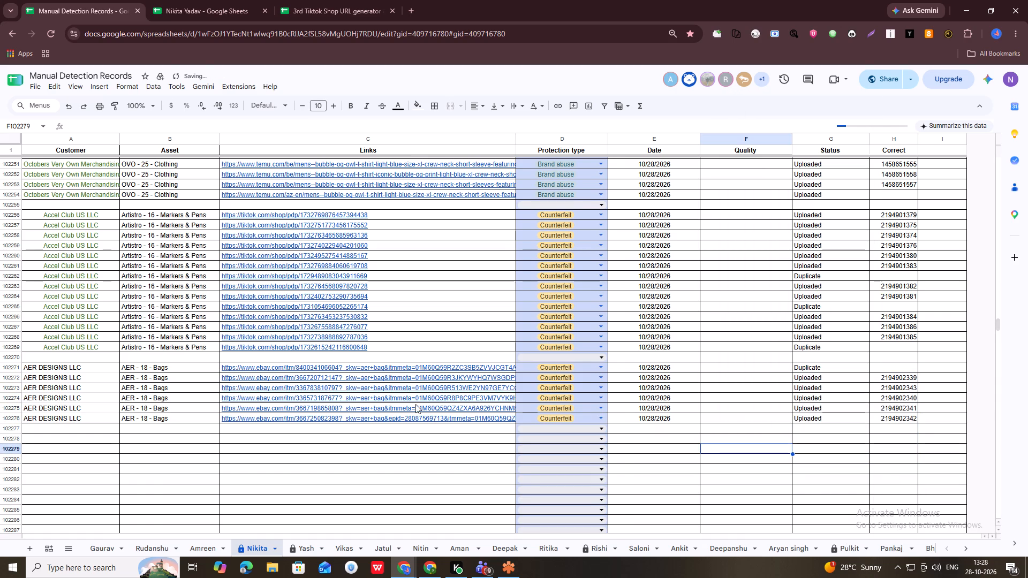
Apply all borders to the AER DESIGNS LLC customer cells A102271:A102278.
drag(82, 366, 82, 437)
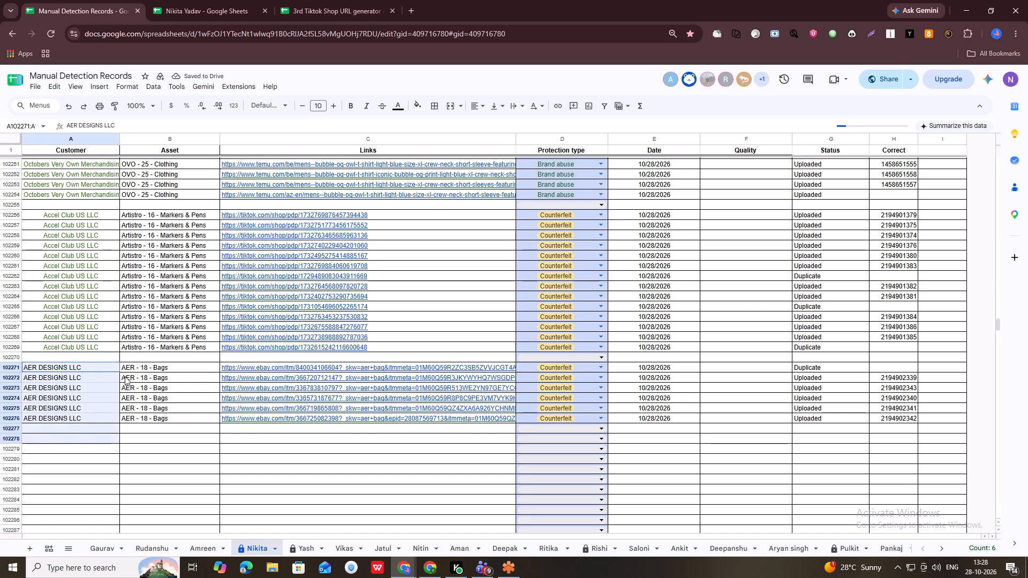
click(437, 105)
click(446, 125)
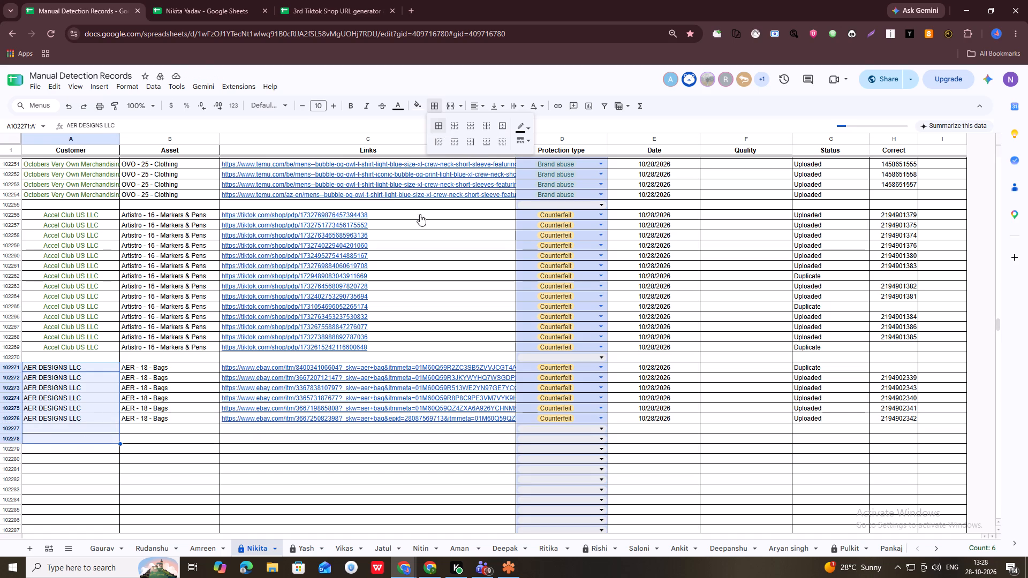
click(269, 422)
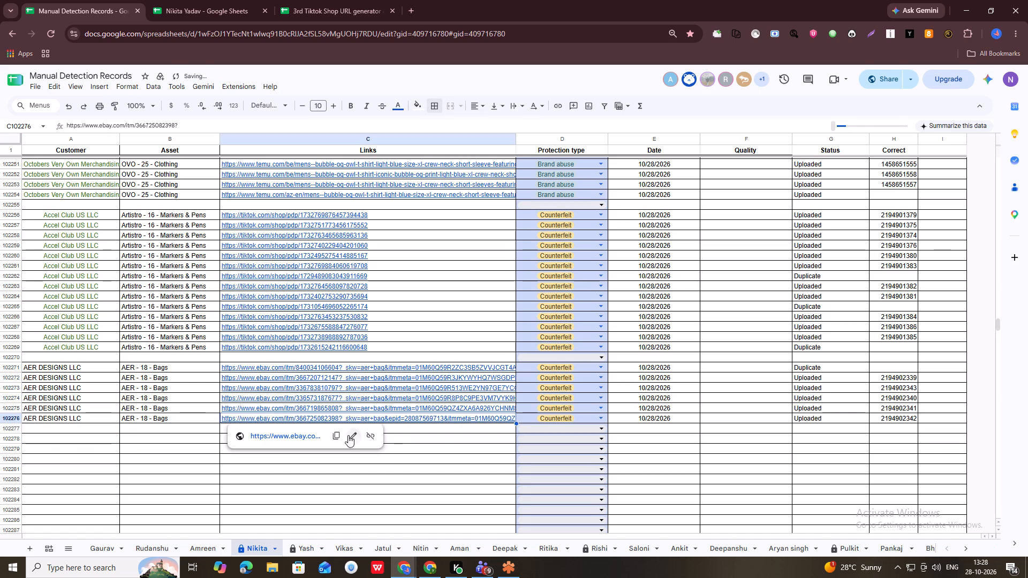
click(401, 437)
Switch to the Tuinet Brand tracking page and mark the AER DESIGNS LLC ebay.com row with S for October 28.
key(alt+Tab)
scroll(518, 366, down, 9)
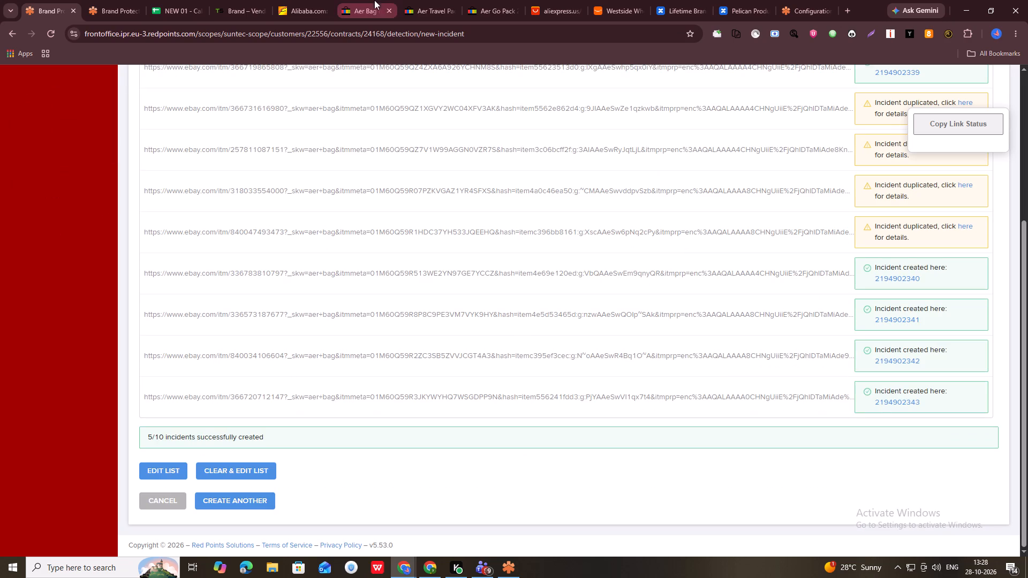
click(258, 0)
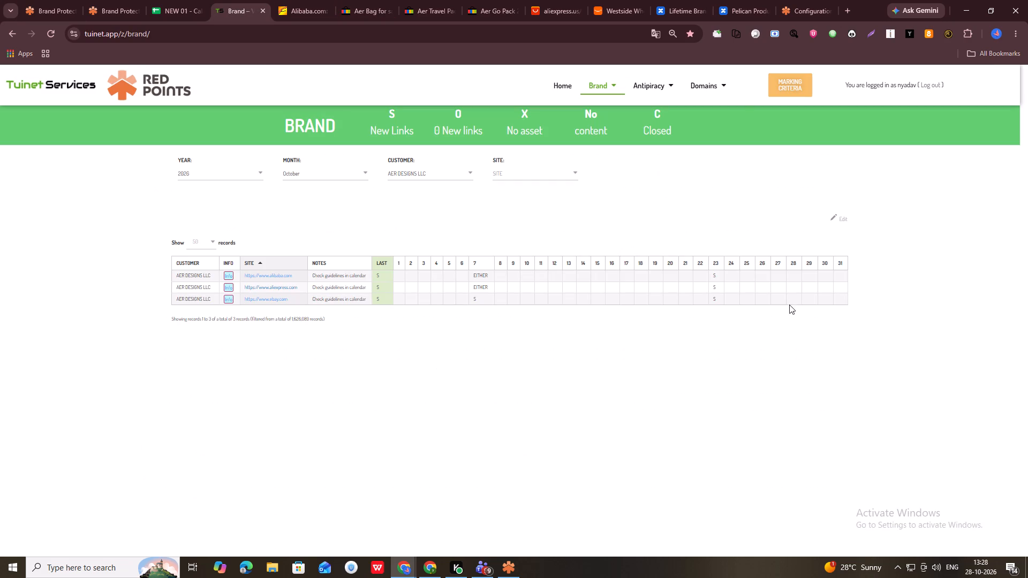
double_click(793, 298)
click(776, 323)
Close the eBay search tabs for Aer bags and packs.
click(379, 0)
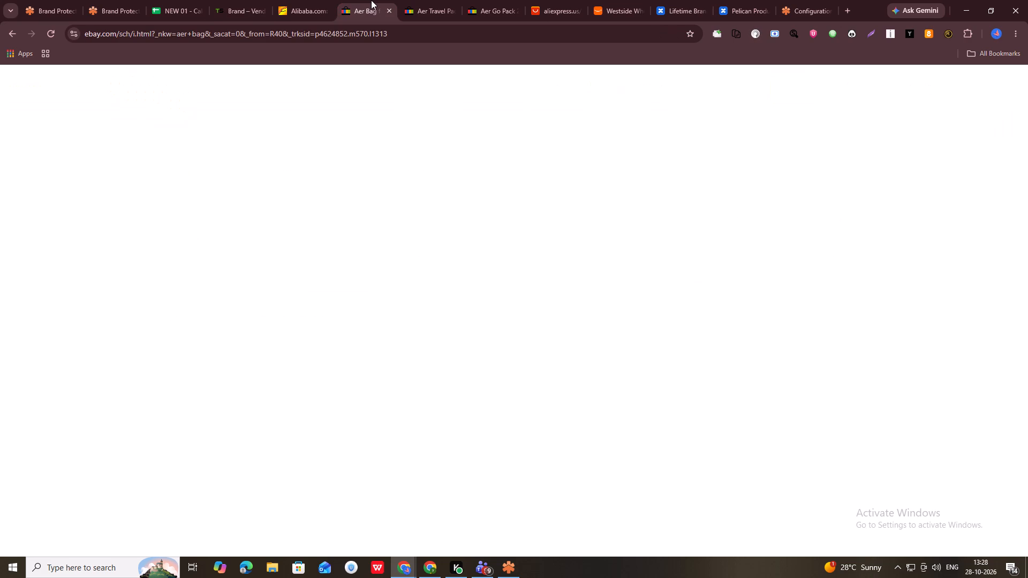
middle_click(371, 0)
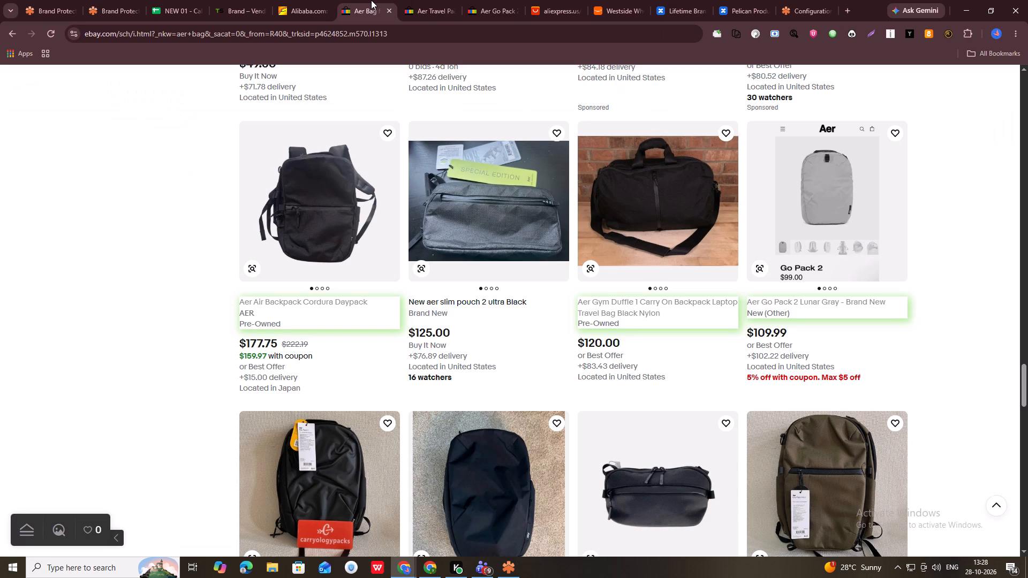
middle_click(371, 0)
middle_click(371, 0)
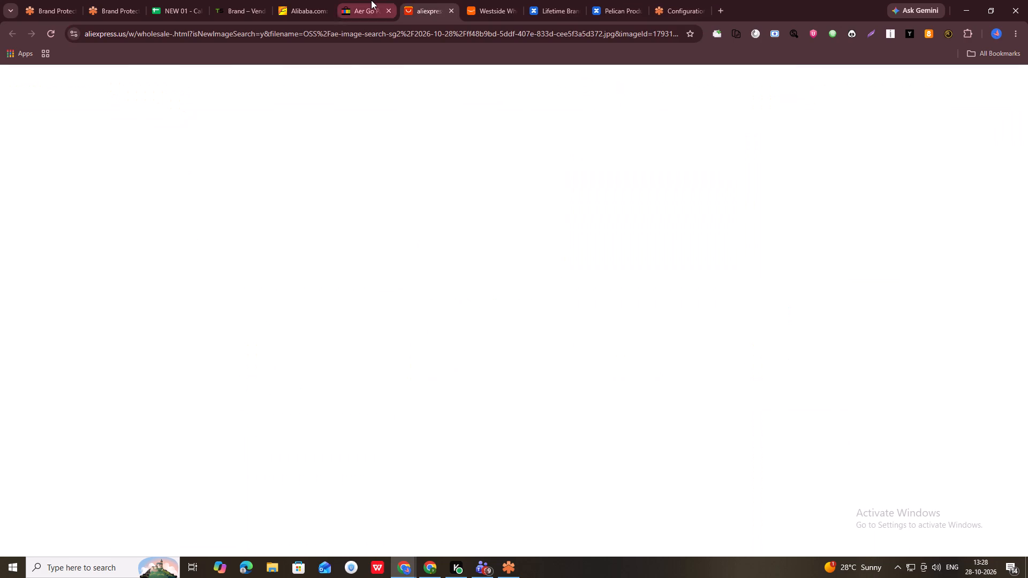
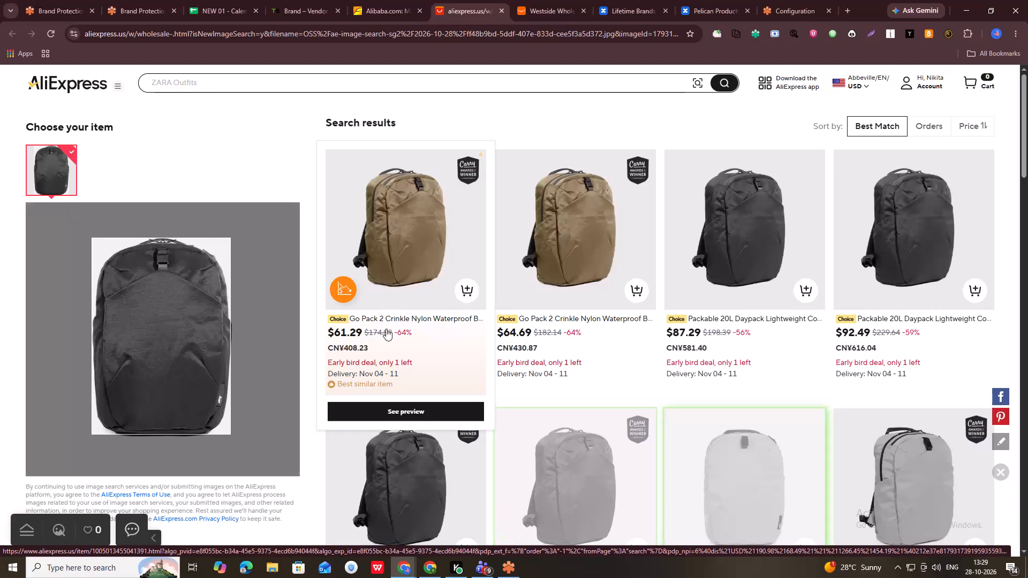
Copy the link of the $61.29 Go Pack 2 AliExpress listing into C102277 of Manual Detection Records.
right_click(404, 319)
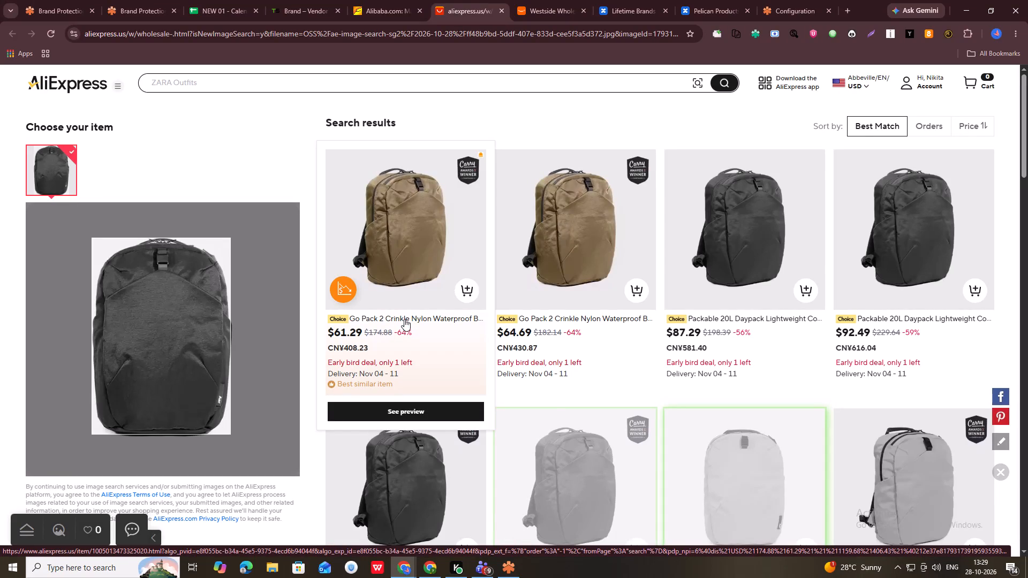
click(436, 432)
key(alt+Tab)
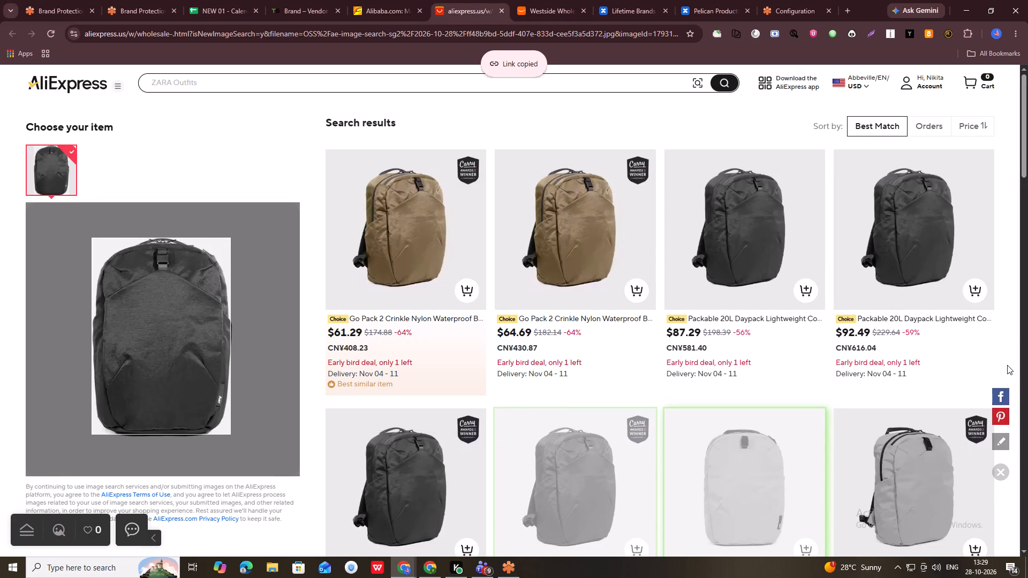
key(Up)
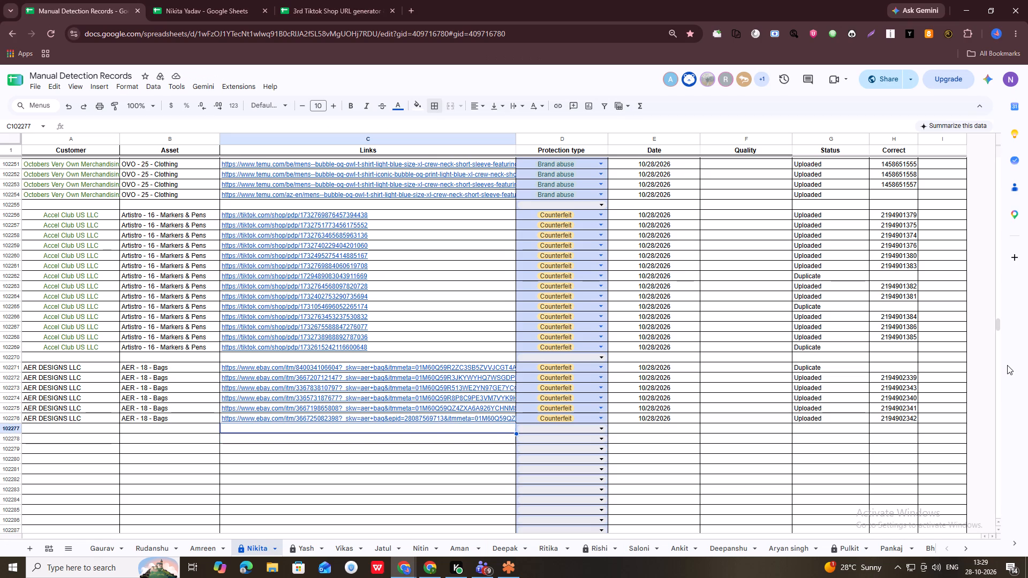
key(ctrl+v)
key(Down)
click(422, 431)
click(420, 450)
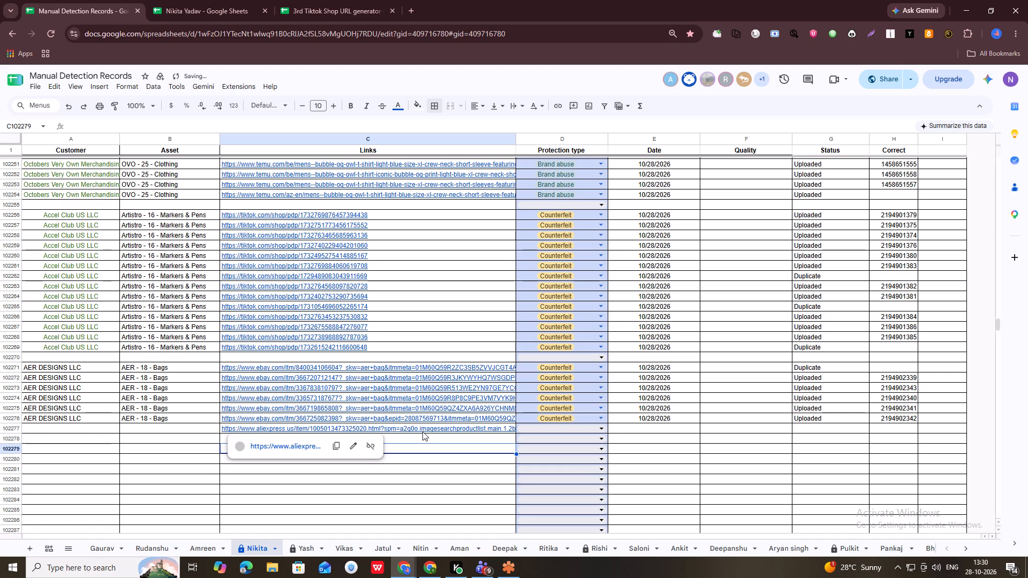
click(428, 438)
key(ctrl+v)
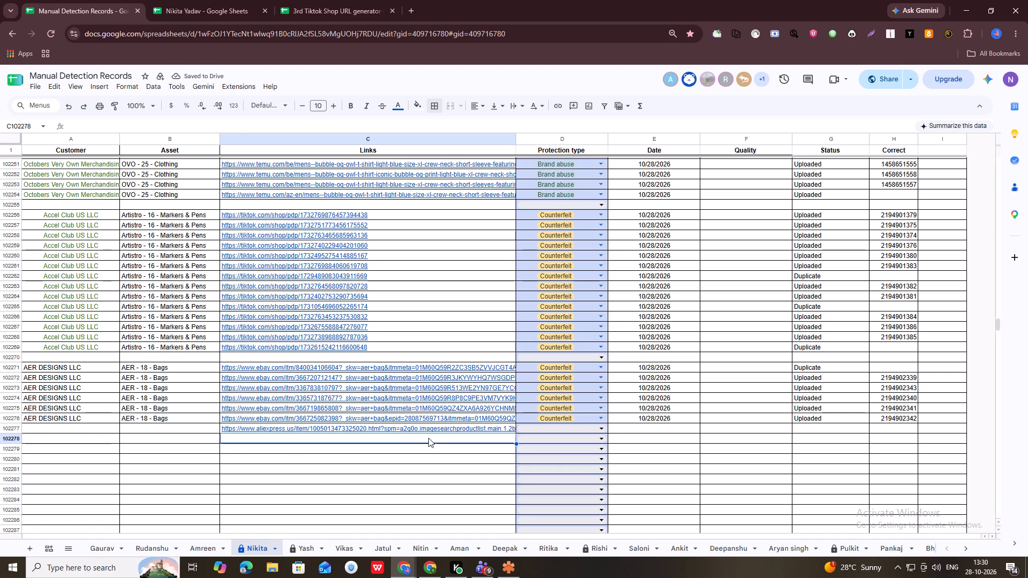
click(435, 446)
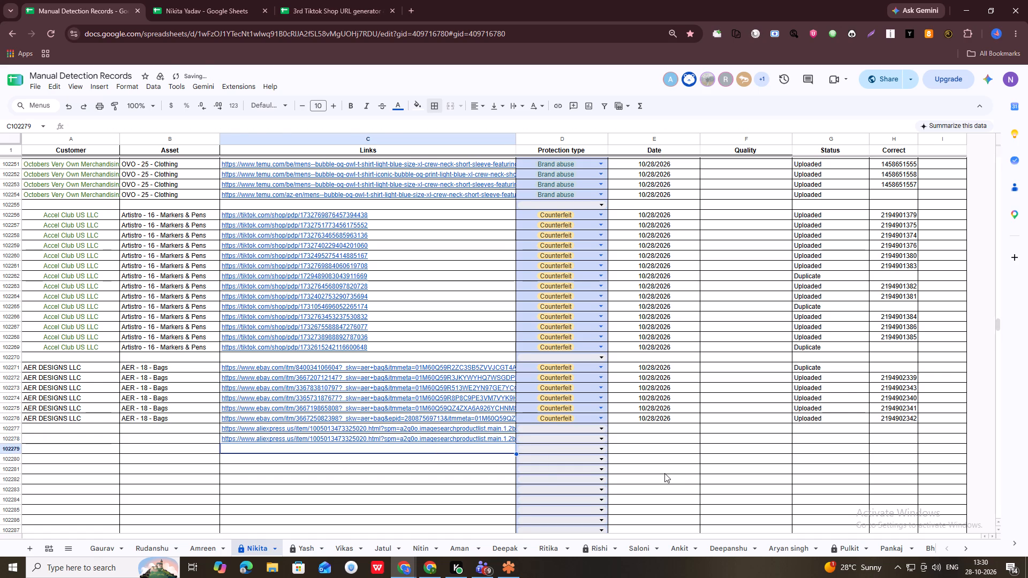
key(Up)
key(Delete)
Copy the link of the $64.69 Go Pack 2 AliExpress listing into C102278 of Manual Detection Records.
key(alt+Tab)
key(Right)
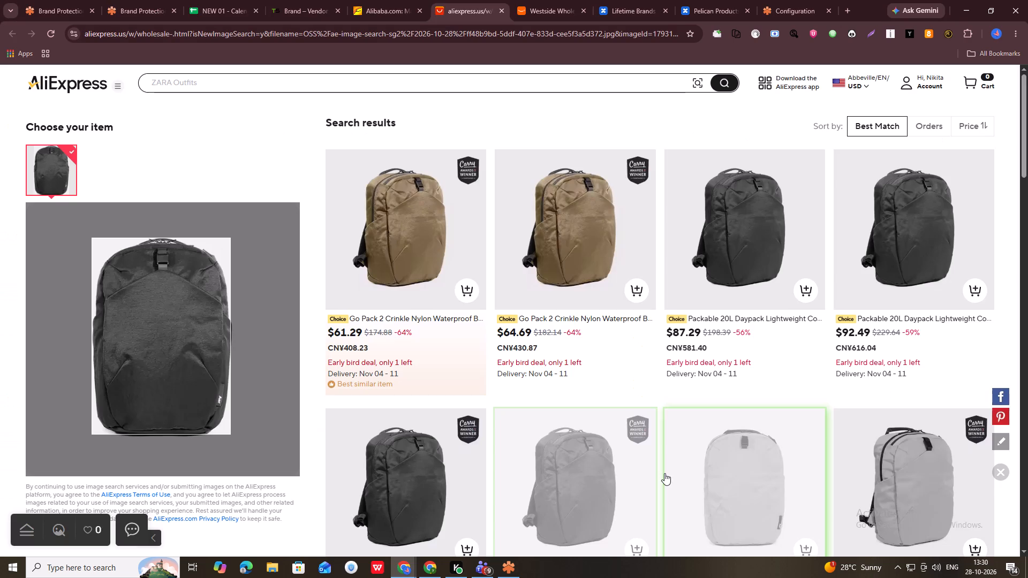
right_click(593, 322)
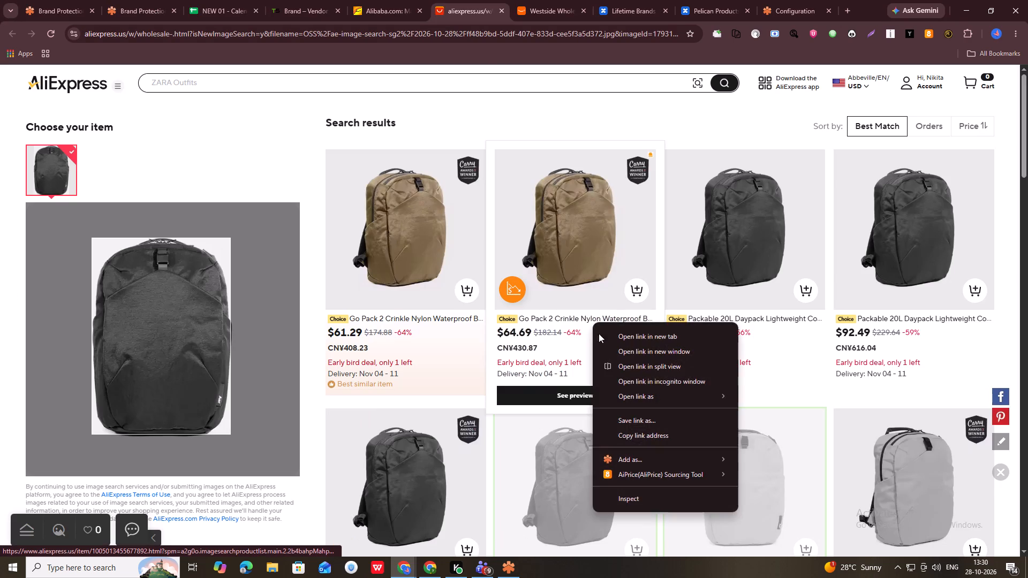
click(625, 438)
key(alt+Tab)
key(ctrl+v)
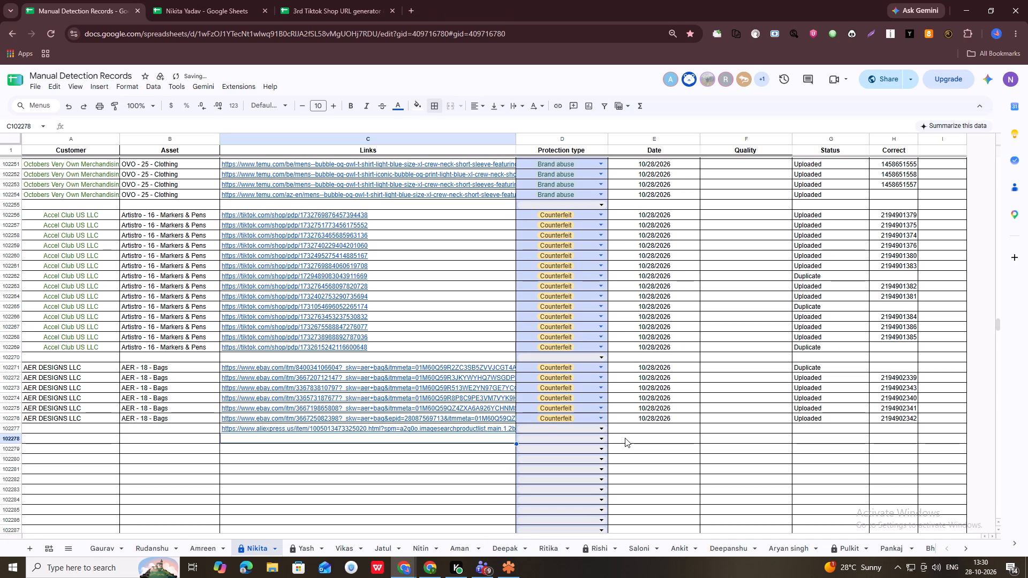
key(Down)
key(Down)
Copy the link of the $87.29 Packable 20L Daypack AliExpress listing into C102279 of Manual Detection Records.
key(alt+Tab)
key(Right)
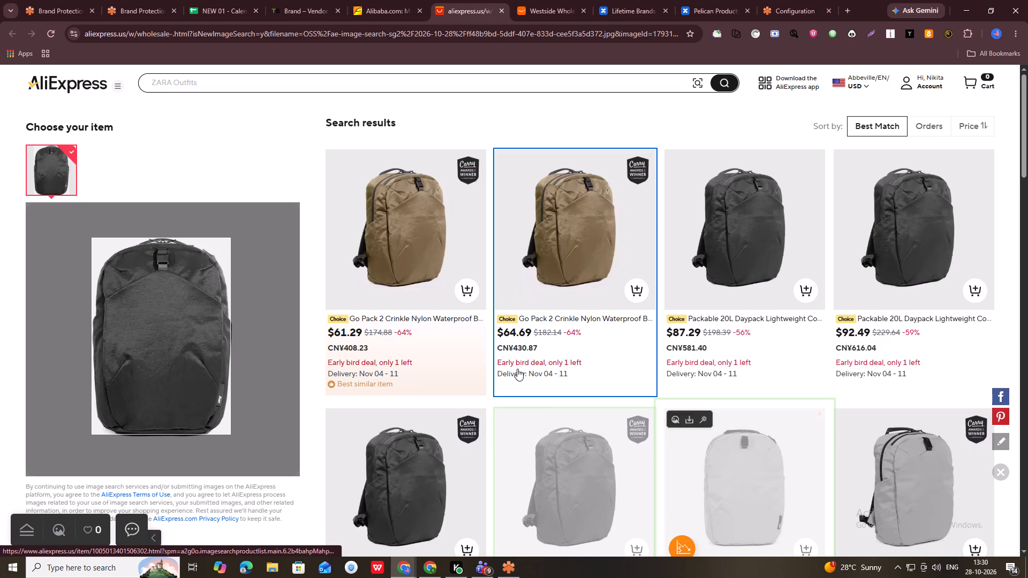
right_click(758, 320)
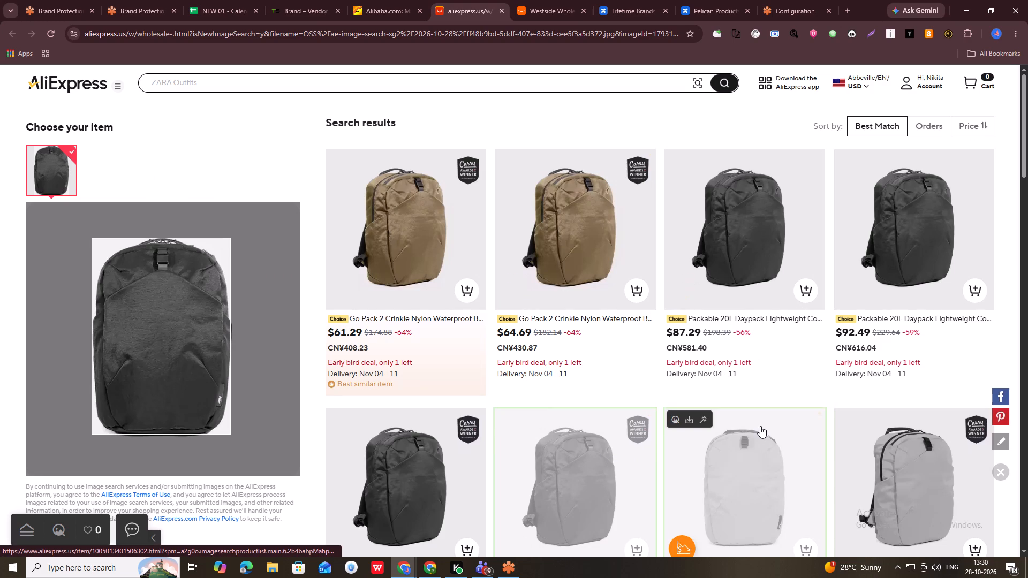
right_click(766, 318)
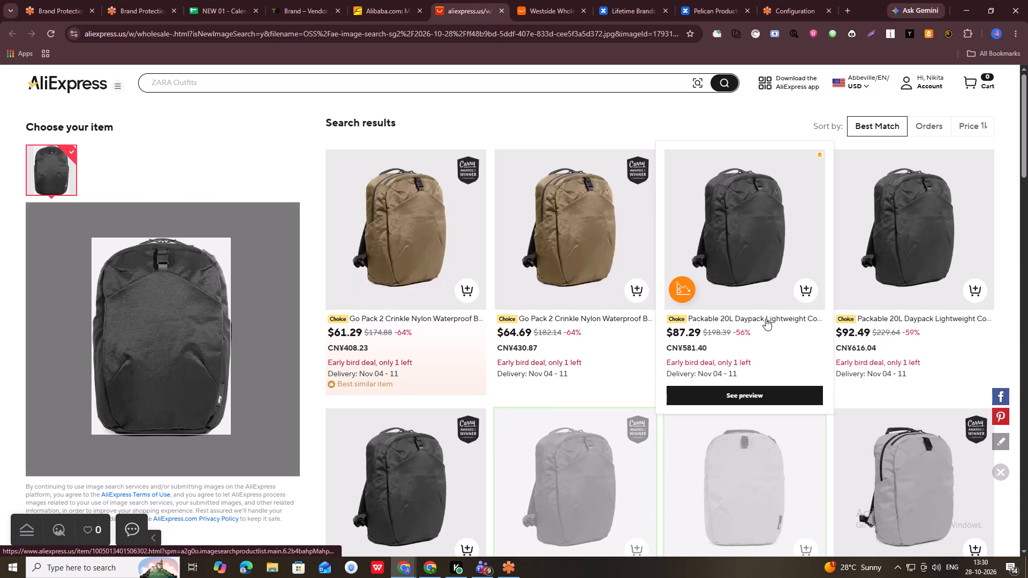
click(796, 433)
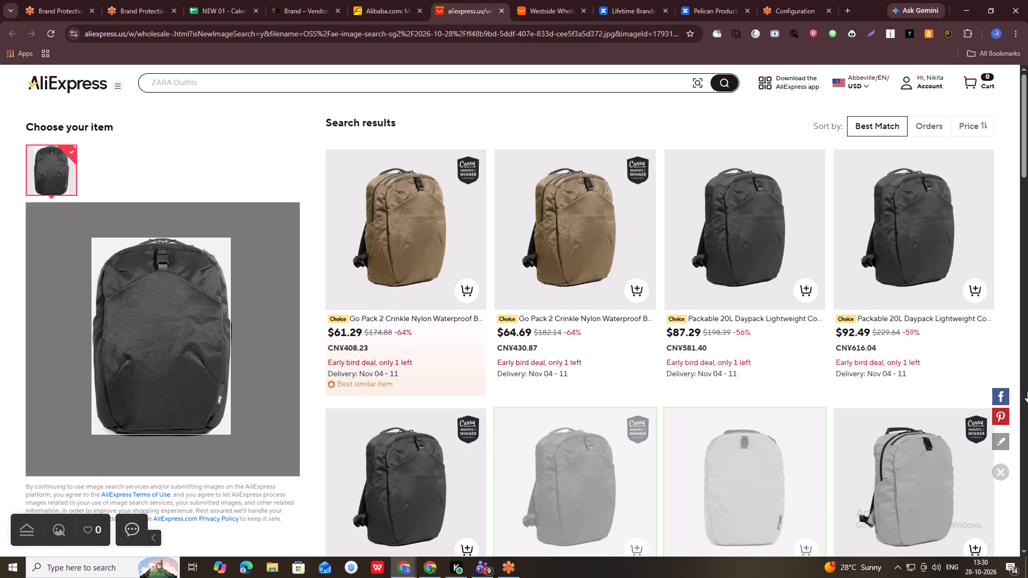
key(alt+Tab)
key(ctrl+v)
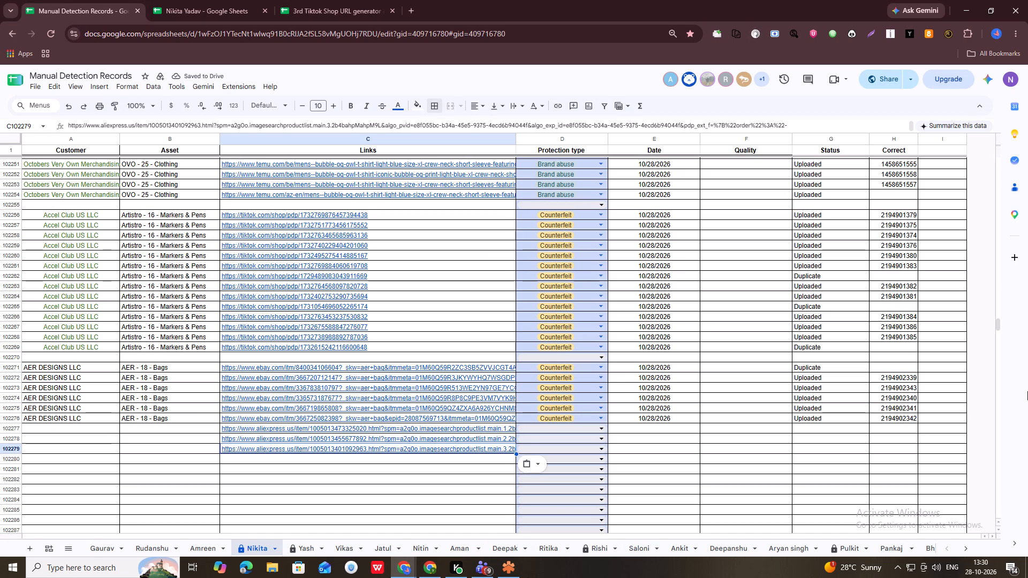
key(Down)
Copy the link of the $92.49 Packable 20L Daypack AliExpress listing into C102280 of Manual Detection Records.
key(alt+Tab)
key(Right)
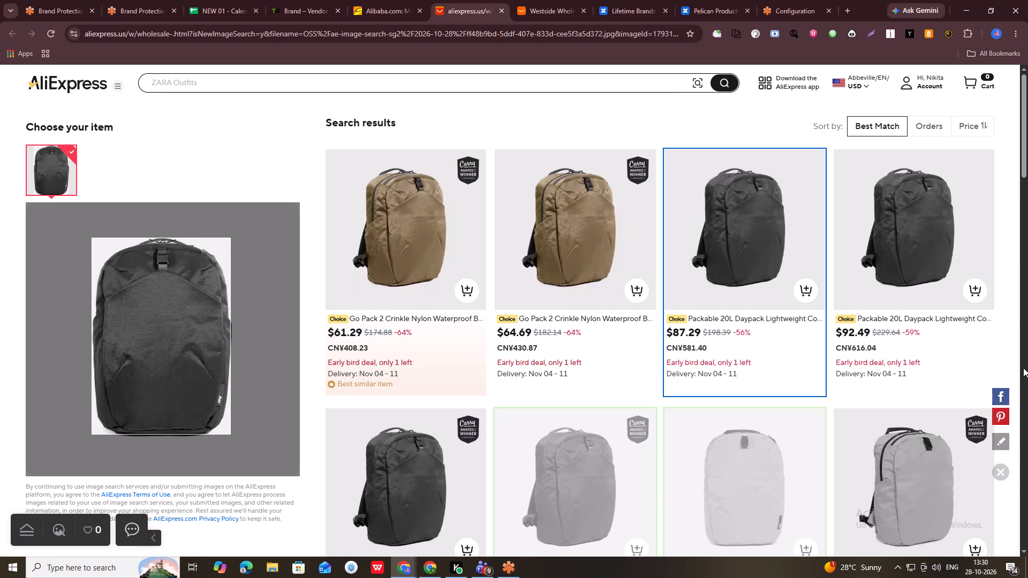
right_click(918, 318)
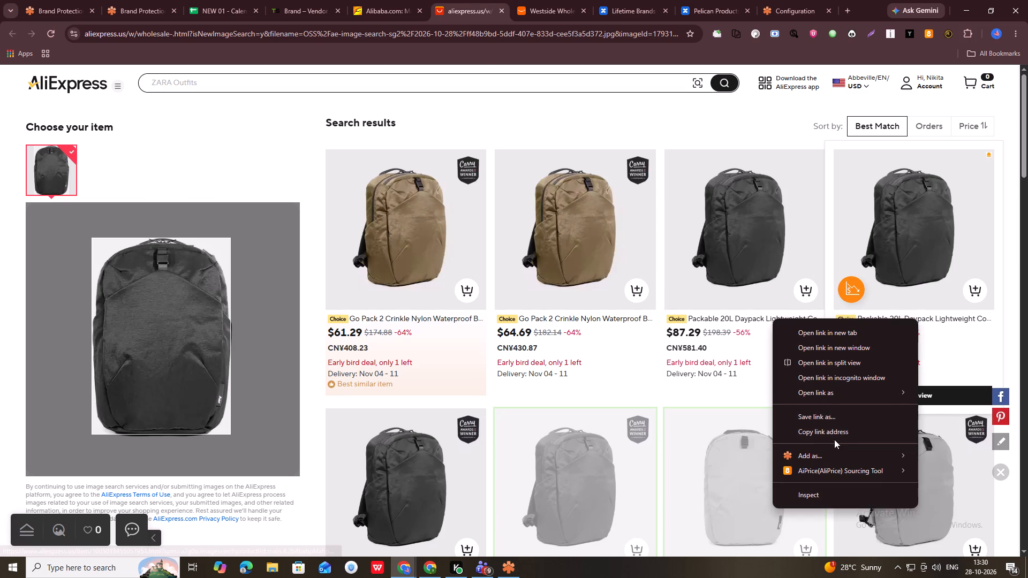
click(832, 431)
key(alt+Tab)
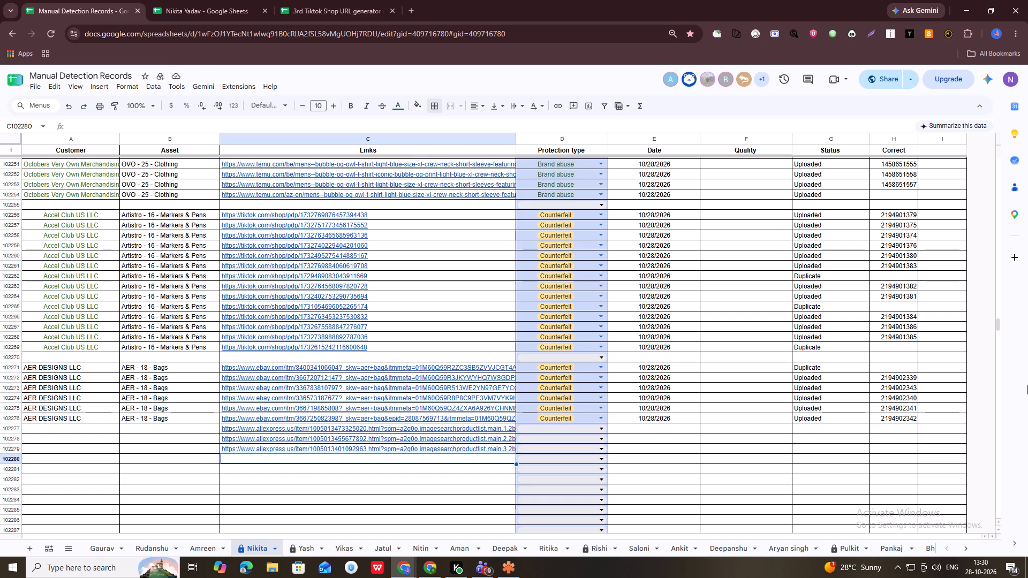
key(ctrl+v)
key(Down)
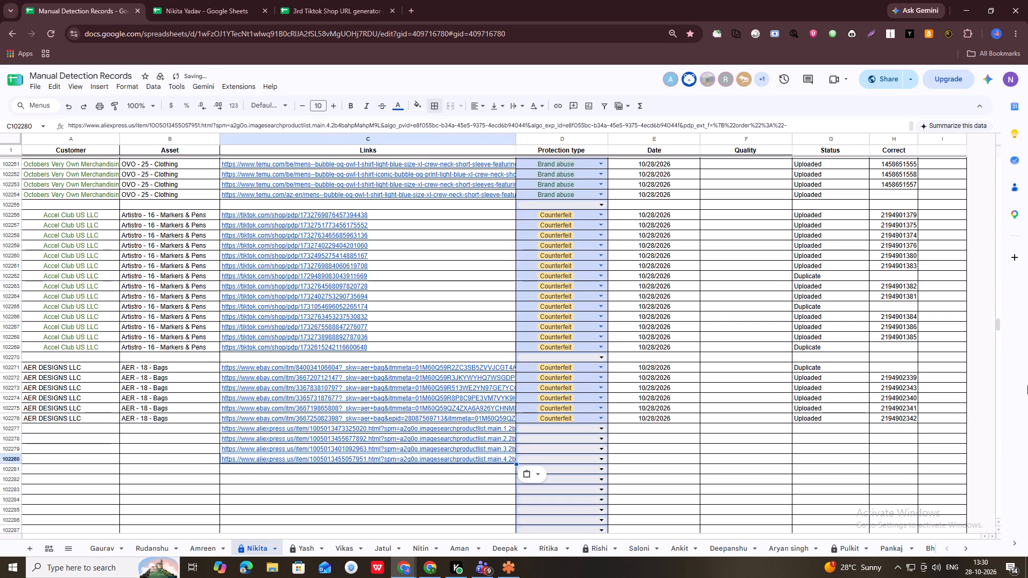
key(Down)
Copy the link of the $68.49 black 2026 Cordura 1680D Backpack AliExpress listing into C102281 of Manual Detection Records.
key(alt+Tab)
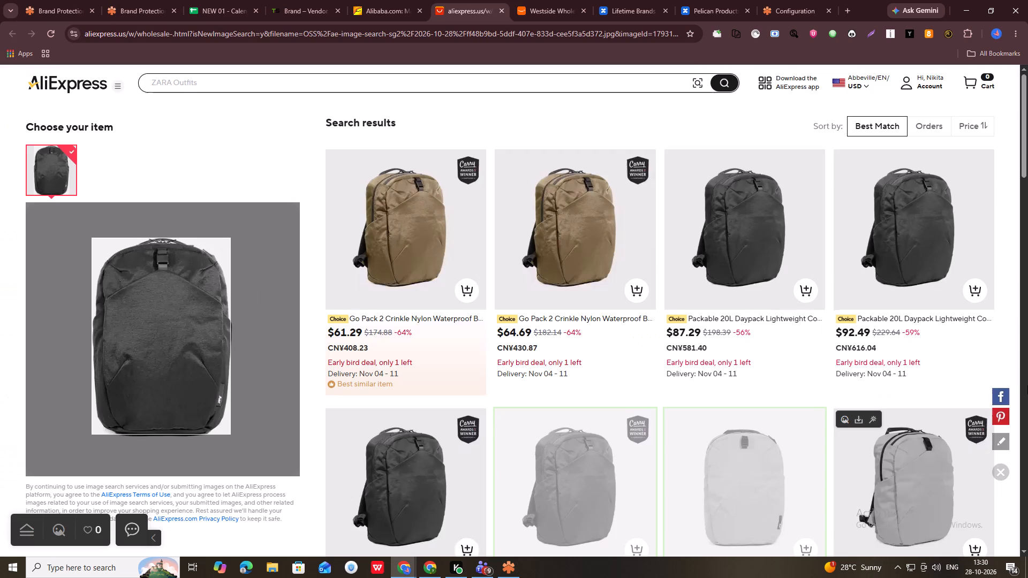
key(Down)
scroll(924, 369, down, 5)
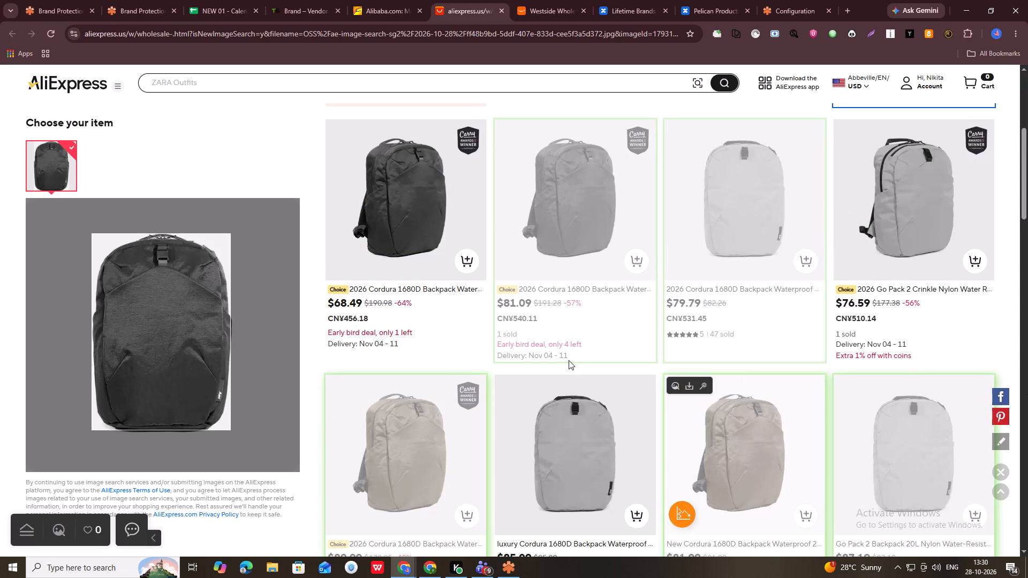
right_click(405, 292)
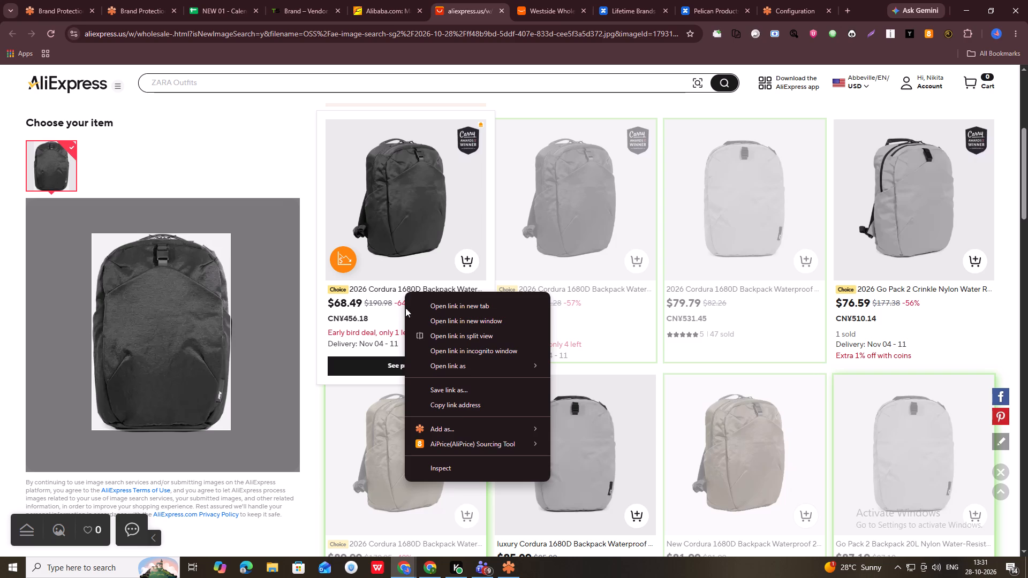
click(430, 403)
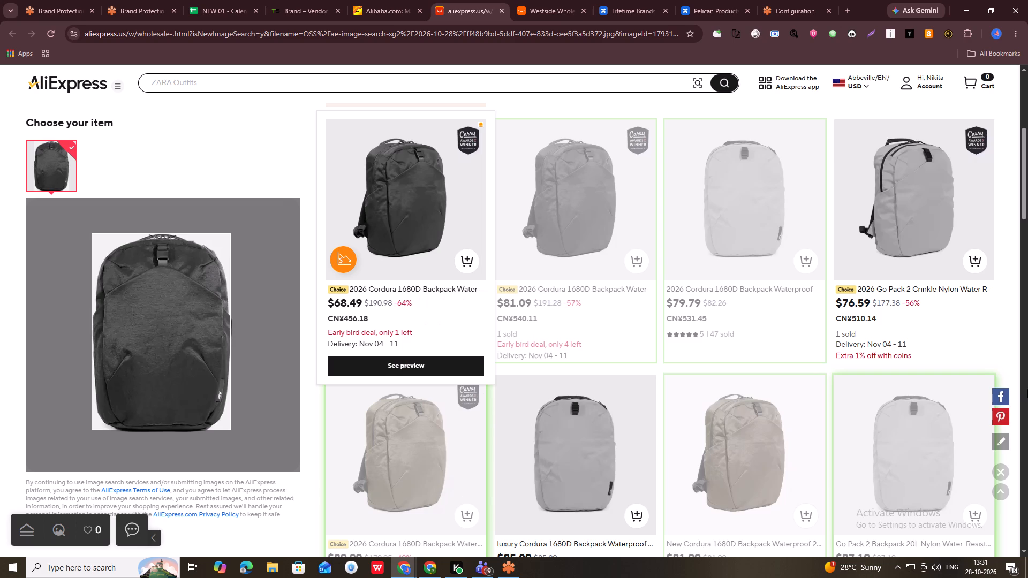
key(alt+Tab)
key(alt+Tab)
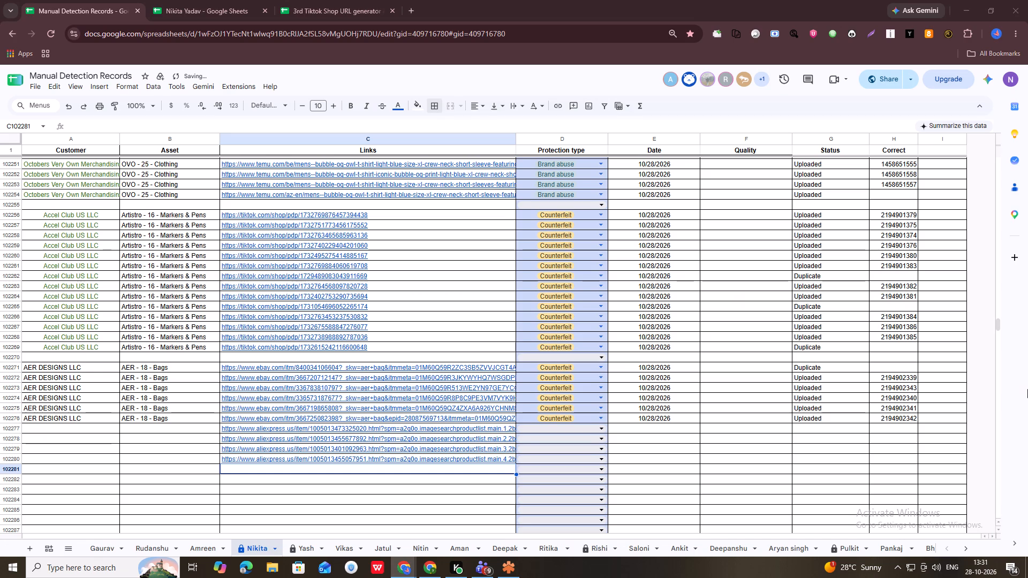
key(ctrl+v)
key(Down)
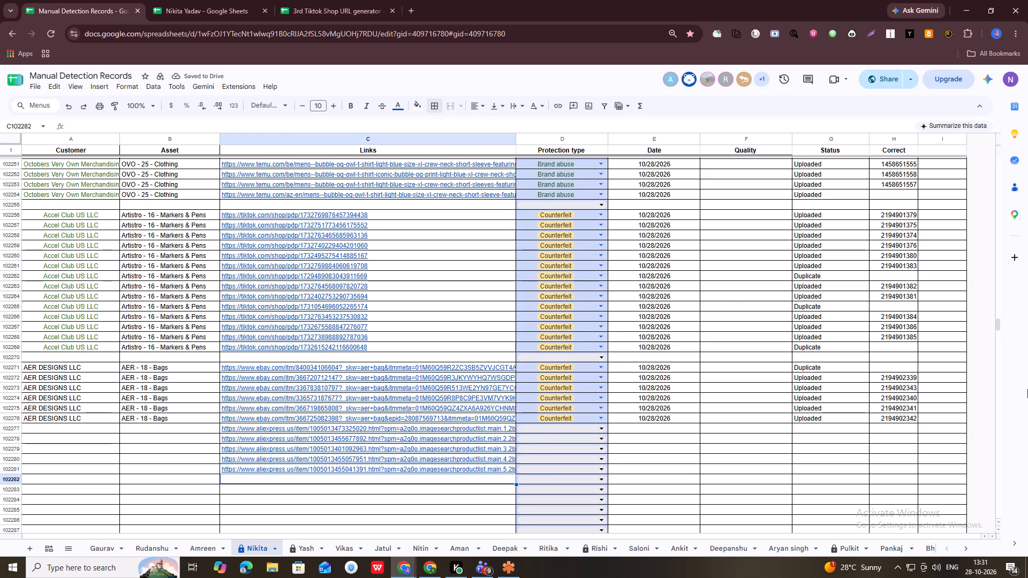
Copy the AliExpress links in C102277:C102281 into the detection links of a new Red Points incident for AER - 18 - Bags.
key(Right)
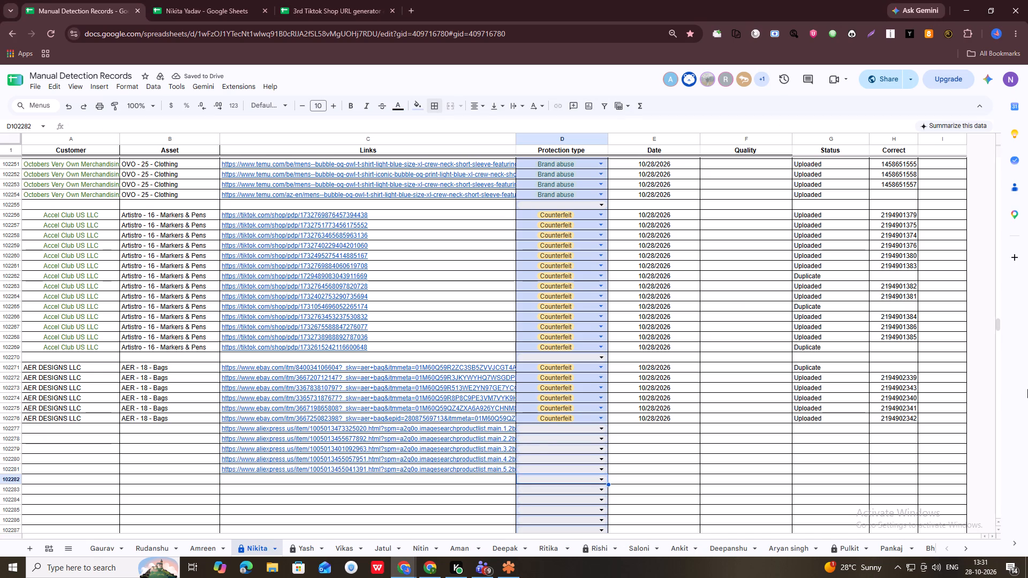
key(ctrl+Up)
key(Down)
key(Left)
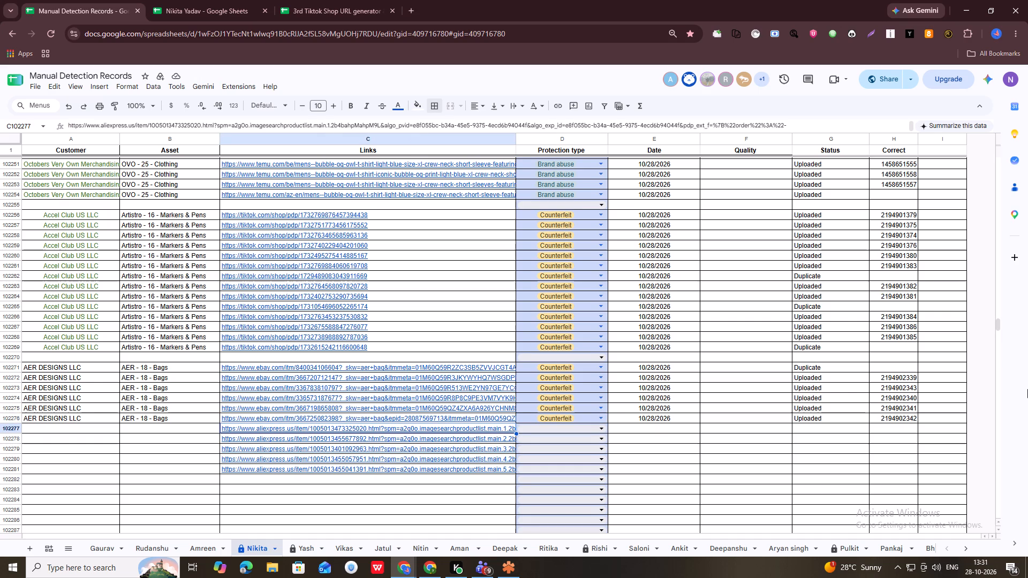
key(ctrl+shift+Down)
key(ctrl+c)
key(ctrl+c)
key(ctrl+c)
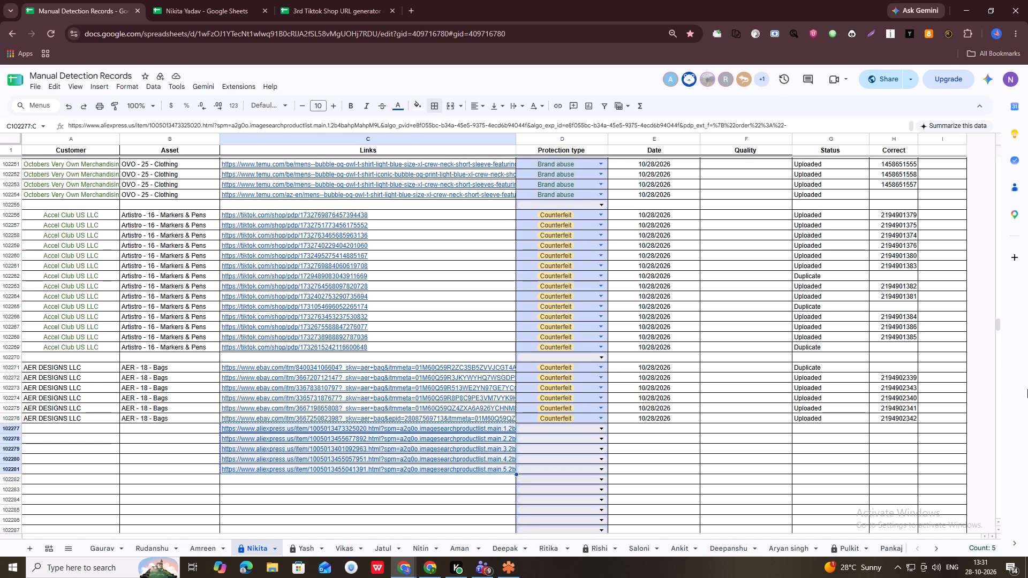
key(alt+Tab)
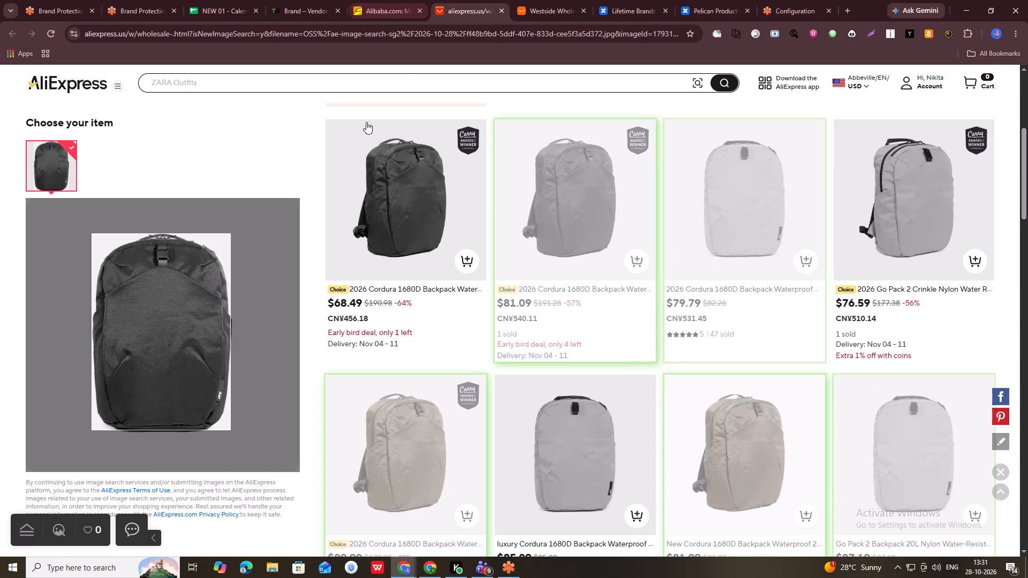
click(45, 0)
click(224, 478)
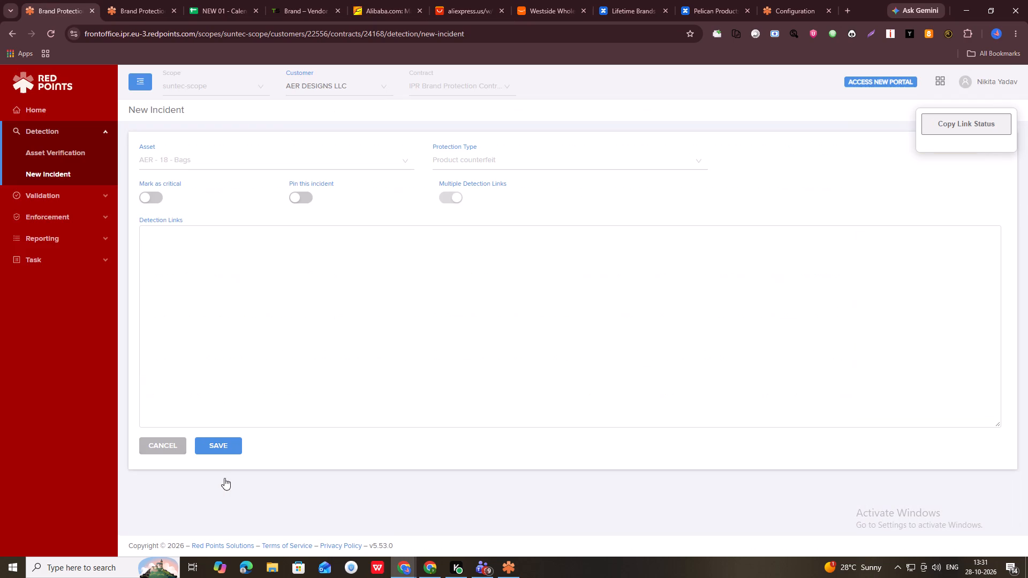
click(230, 340)
key(ctrl+v)
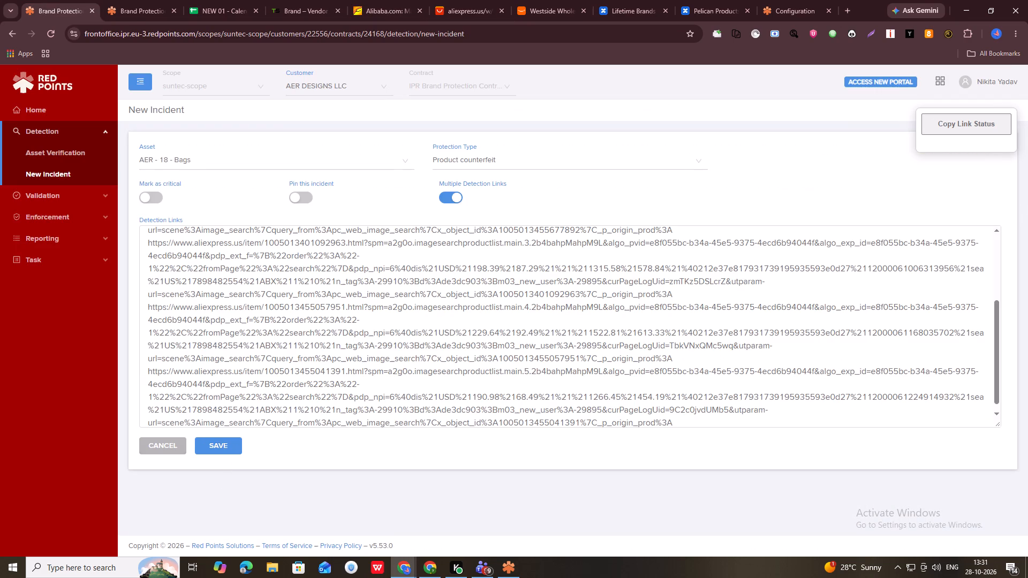
Set the protection type to Copyright and save the AliExpress incidents.
click(496, 160)
click(454, 217)
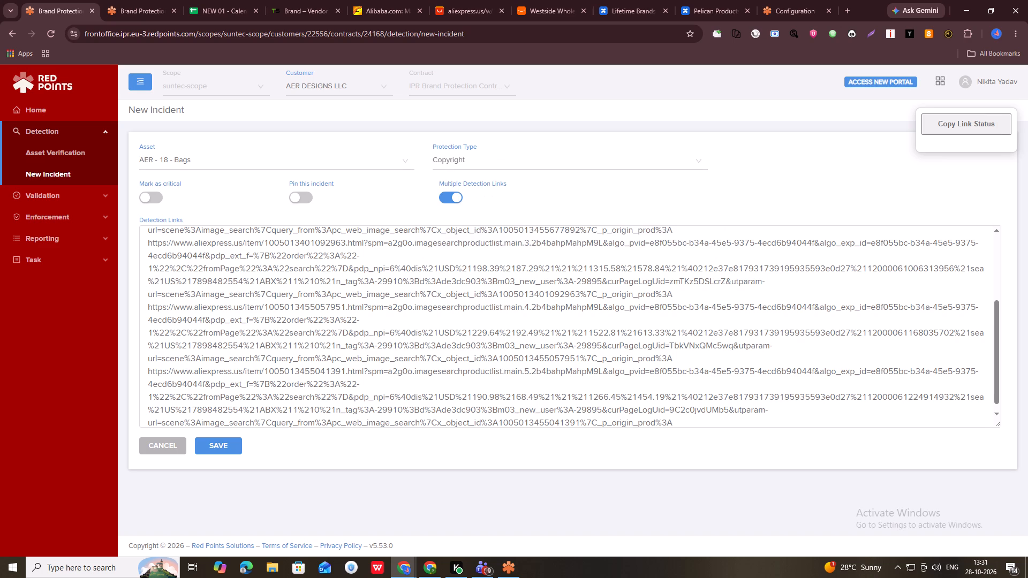
click(223, 450)
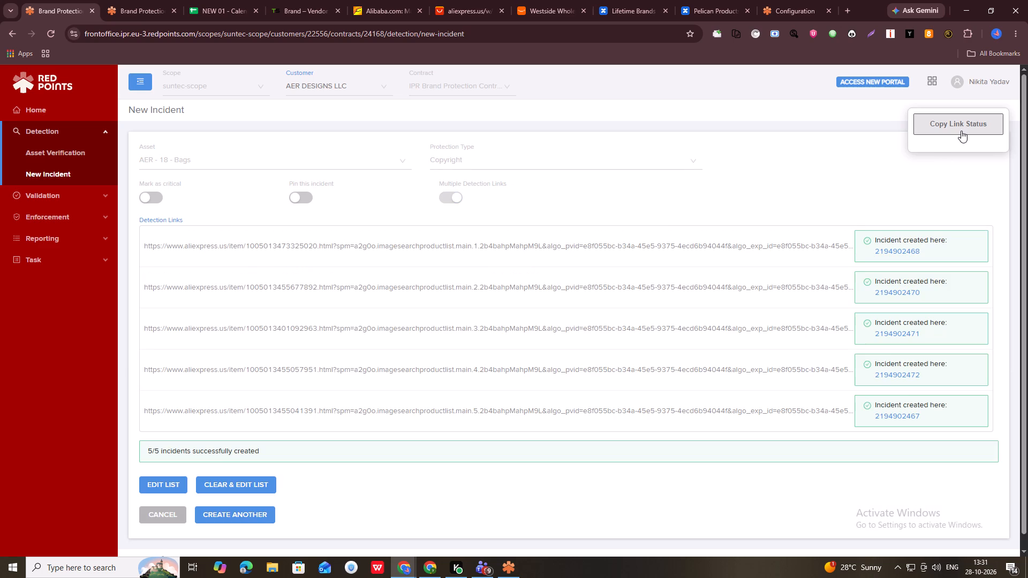
Copy the link statuses of the AliExpress incidents from Red Points into Manual Detection Records, starting at F102277.
click(961, 131)
key(alt+Tab)
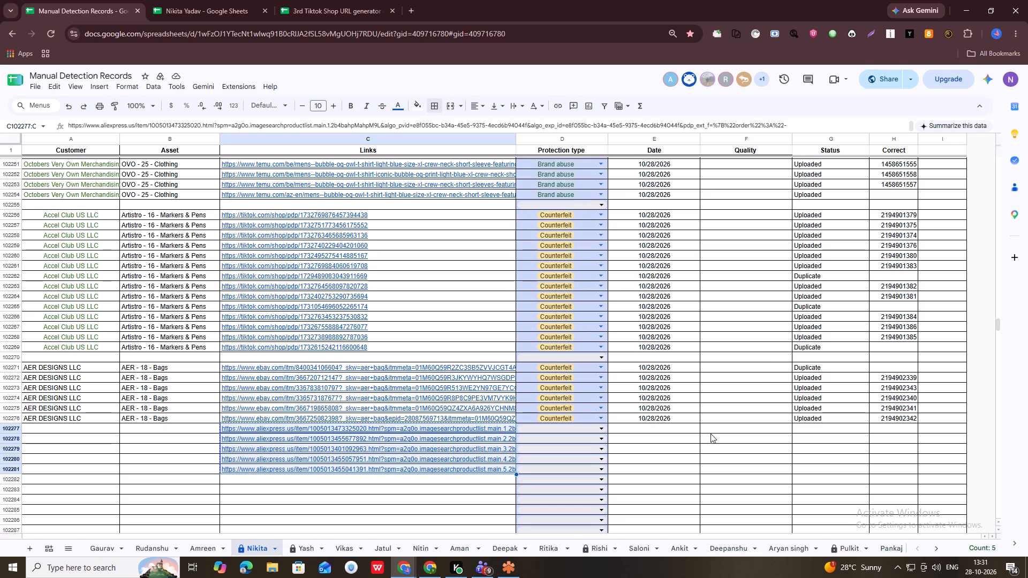
click(710, 433)
key(ctrl+v)
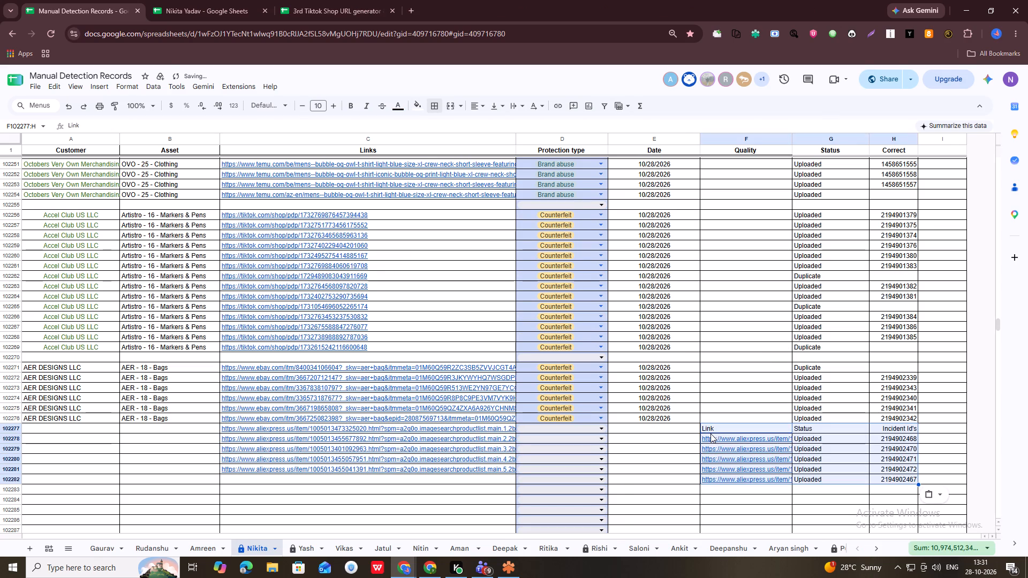
Delete the pasted header cells F102277:H102277 and the repeated links in F102278:F102282.
key(Left)
key(Right)
key(shift+Right)
key(shift+Right)
key(Delete)
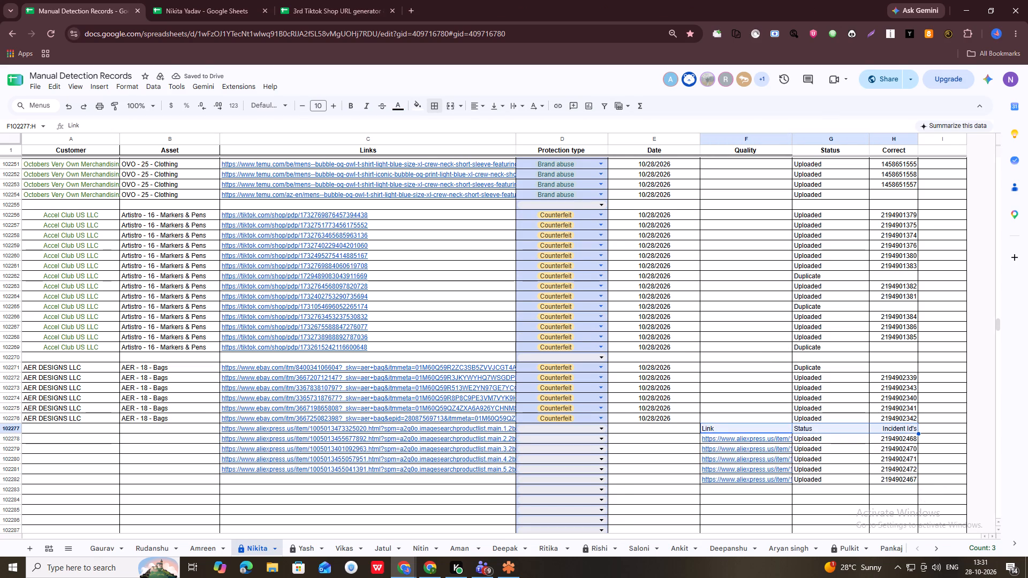
key(Down)
key(ctrl+shift+Down)
key(Delete)
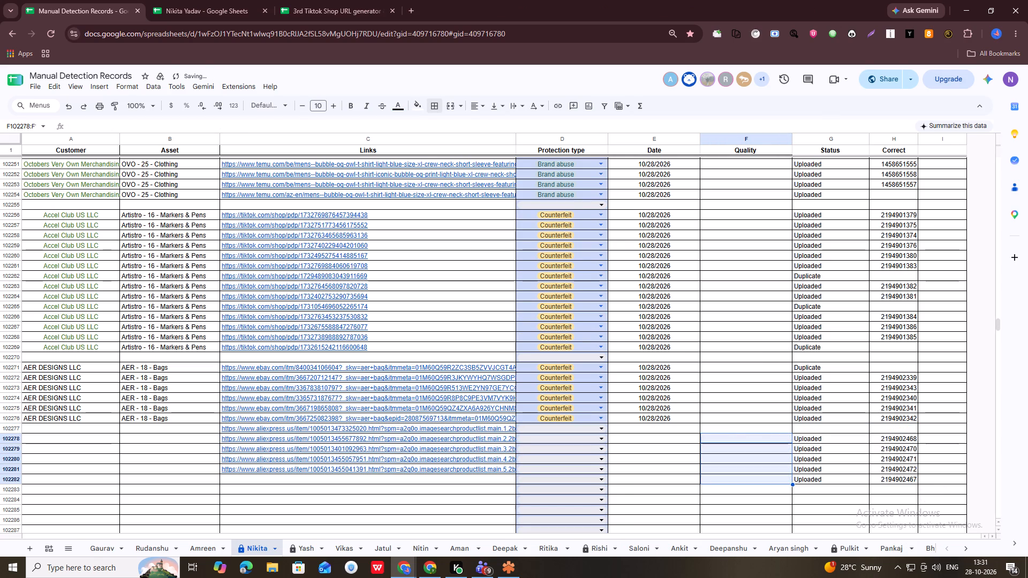
Move the statuses and incident IDs in G102278:H102282 up one row to start at G102277.
key(Right)
key(shift+Right)
key(ctrl+shift+Down)
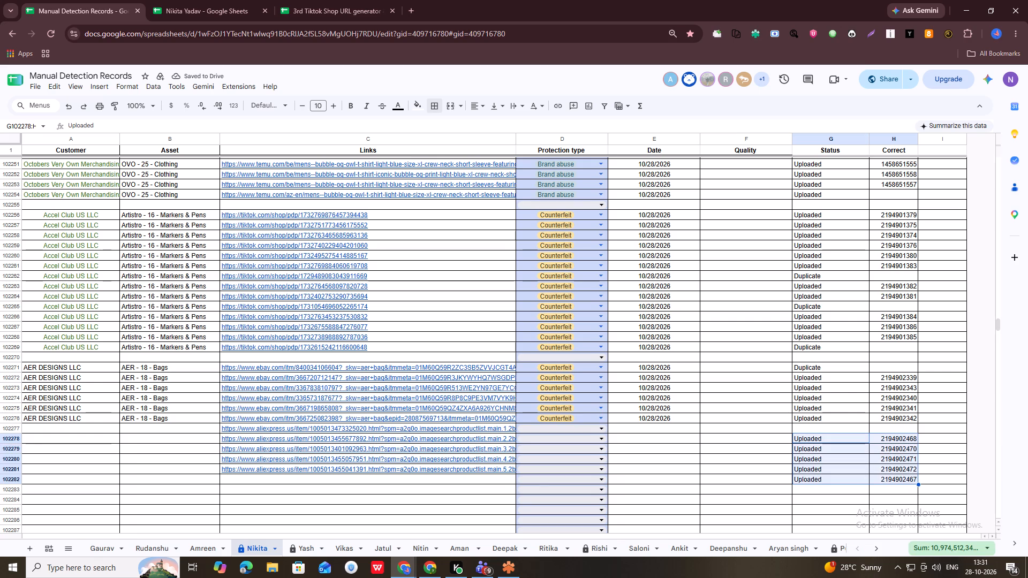
key(ctrl+x)
key(ctrl+Up)
key(Down)
key(ctrl+v)
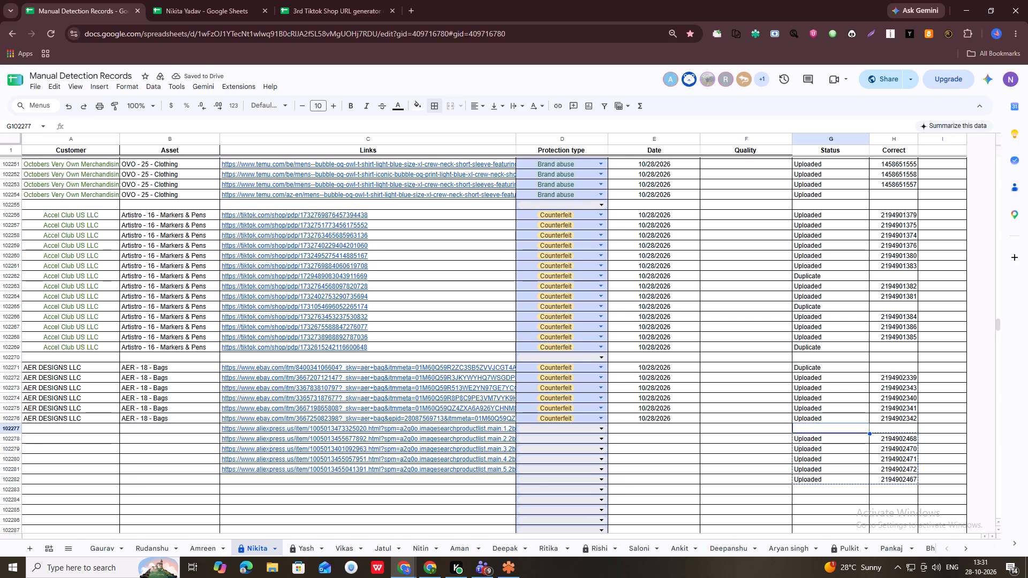
Fill the Counterfeit protection type and the date 10/28/2026 from row 102276 down through row 102281.
key(ctrl+Down)
key(ctrl+Left)
key(Right)
key(shift+Right)
key(ctrl+shift+Up)
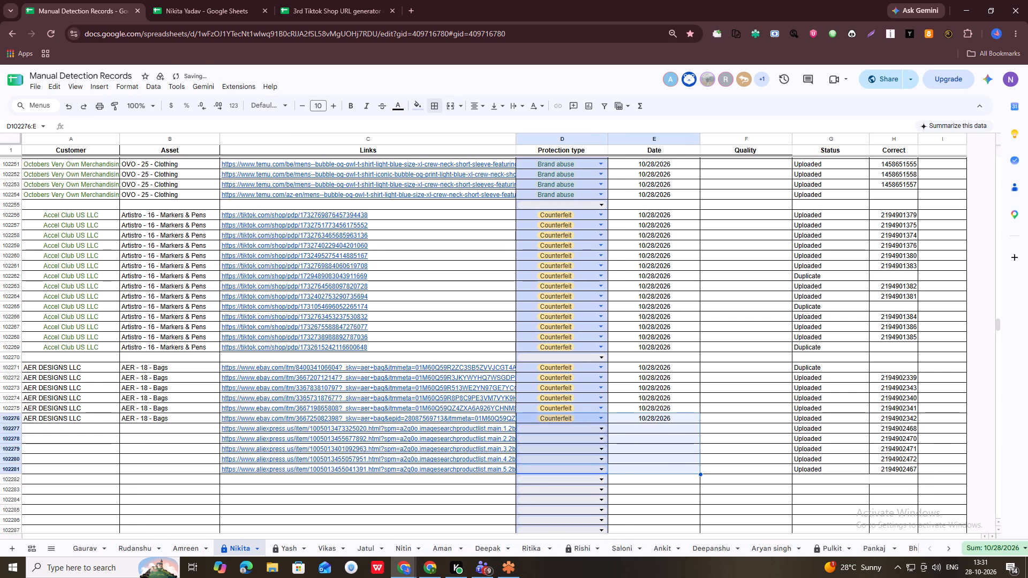
key(ctrl+d)
Fill the customer AER DESIGNS LLC and asset AER - 18 - Bags down columns A and B through row 102281.
key(Left)
key(Left)
key(Left)
key(Left)
key(shift+Right)
key(shift+Up)
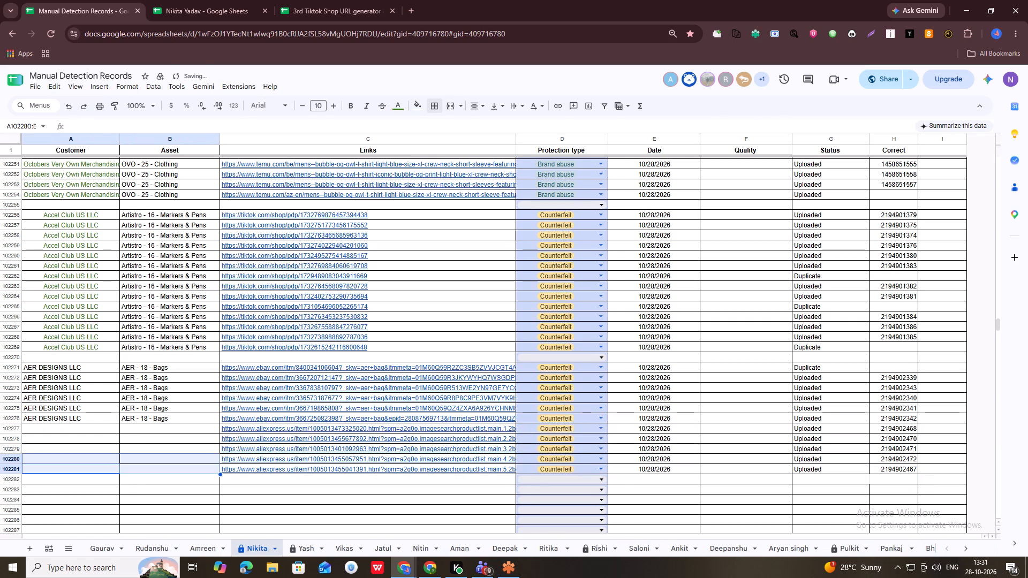
key(ctrl+shift+Up)
key(ctrl+d)
key(Right)
key(Right)
key(Right)
key(Right)
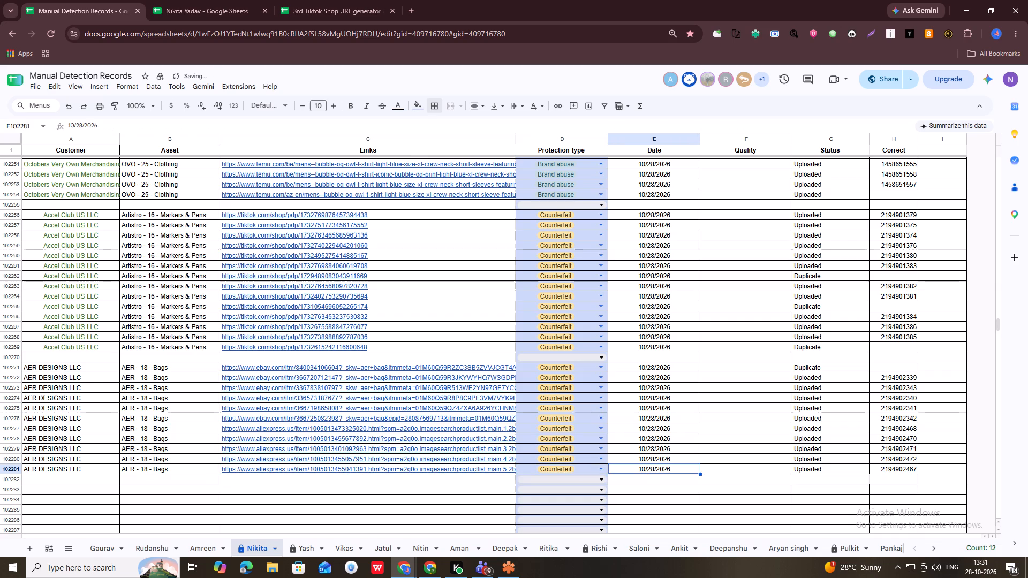
key(Down)
key(Left)
key(Left)
Mark the AER DESIGNS LLC aliexpress.com row in Tuinet as S for October 28.
key(alt+Tab)
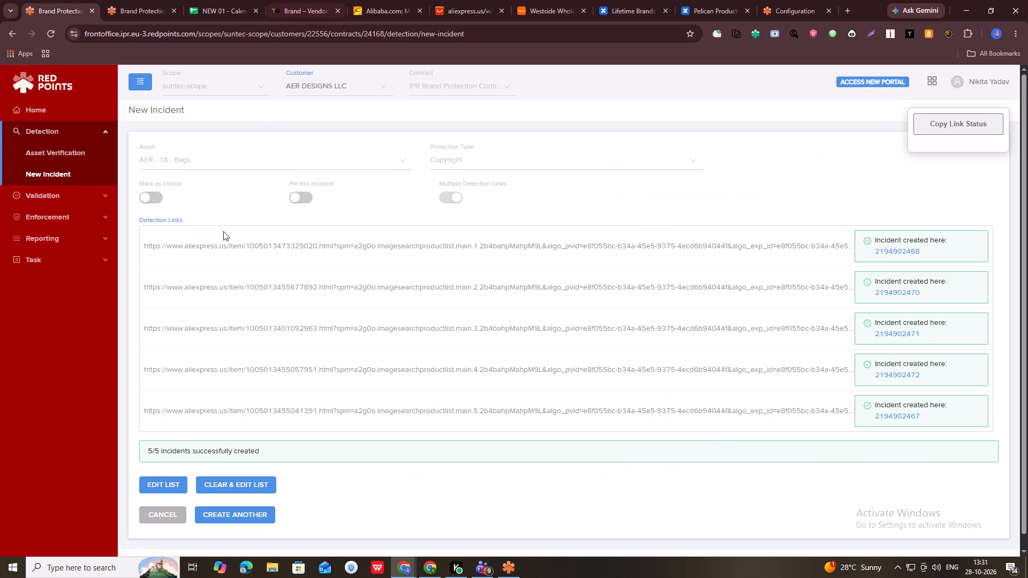
click(313, 0)
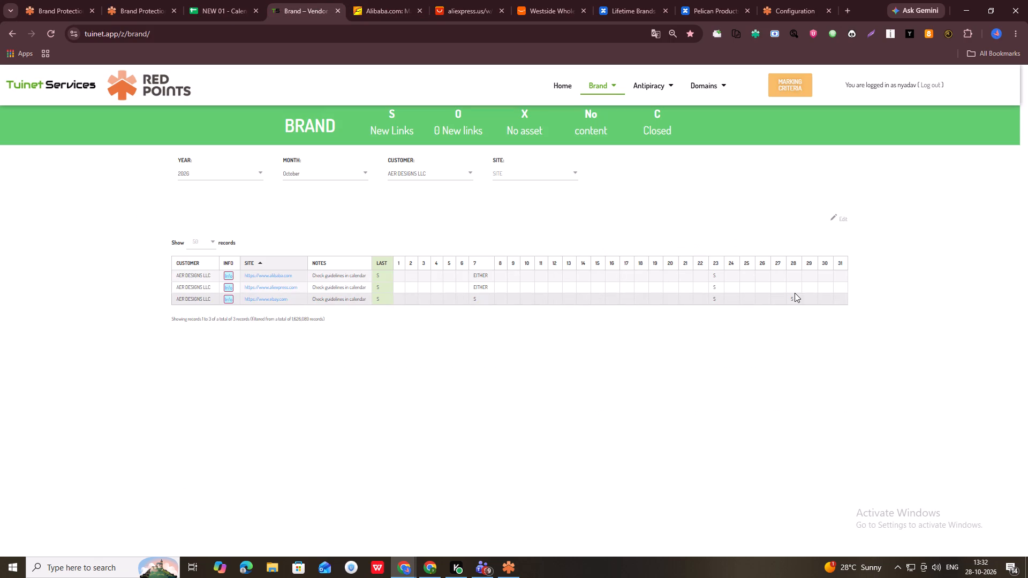
double_click(795, 293)
double_click(796, 284)
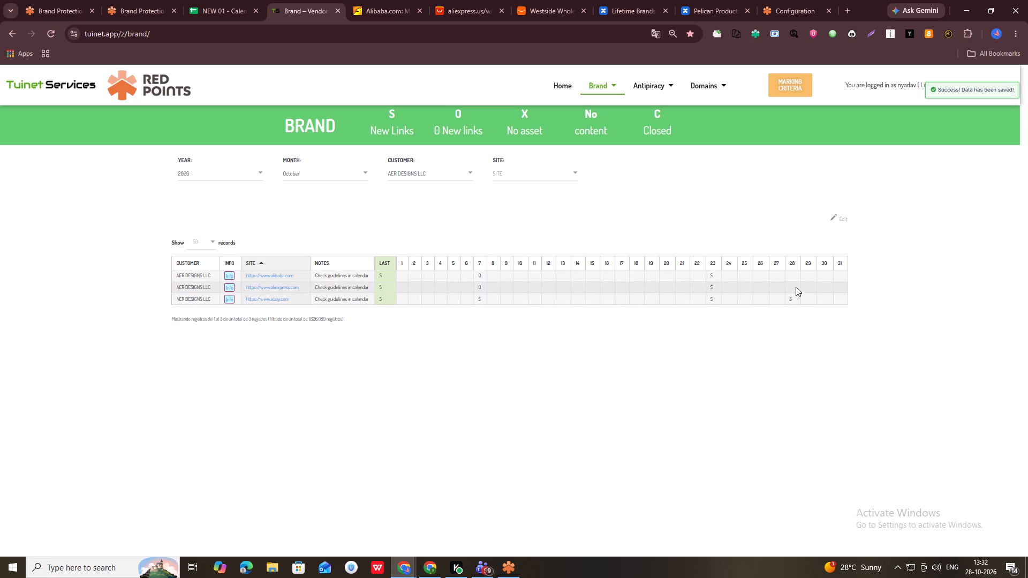
double_click(796, 288)
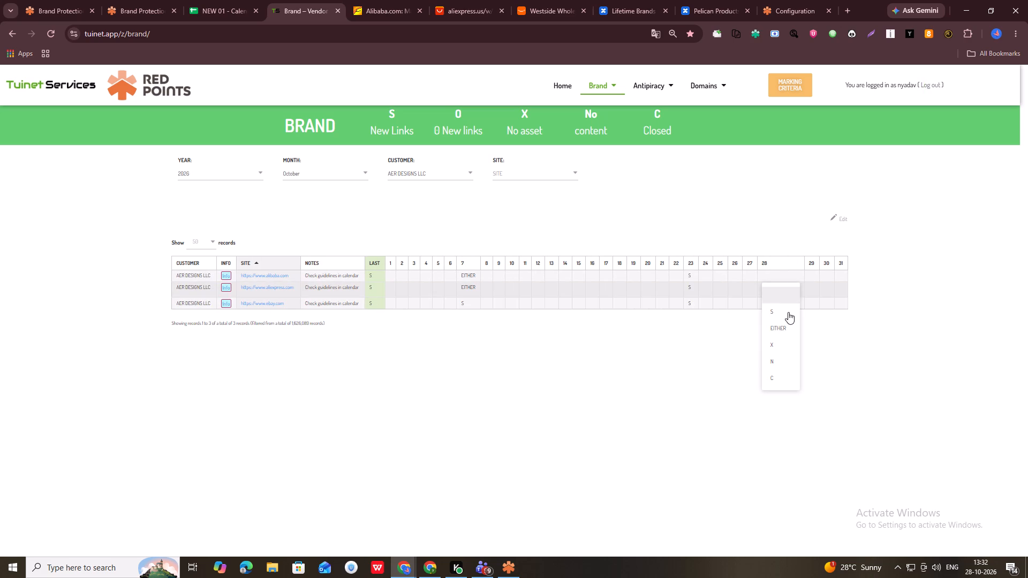
click(784, 314)
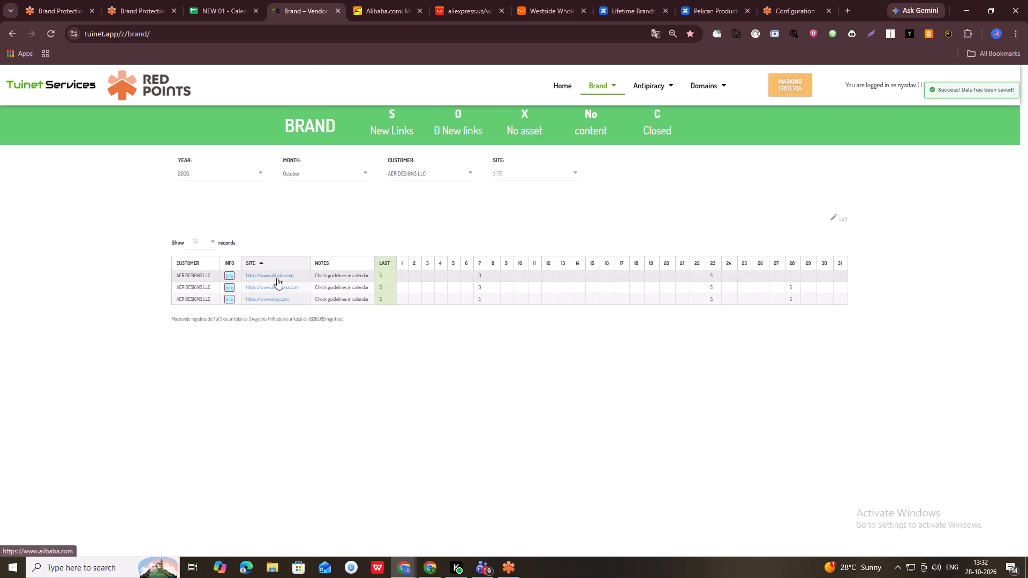
Switch to the Alibaba results and close the AliExpress and Westside Wholesale pages.
click(393, 0)
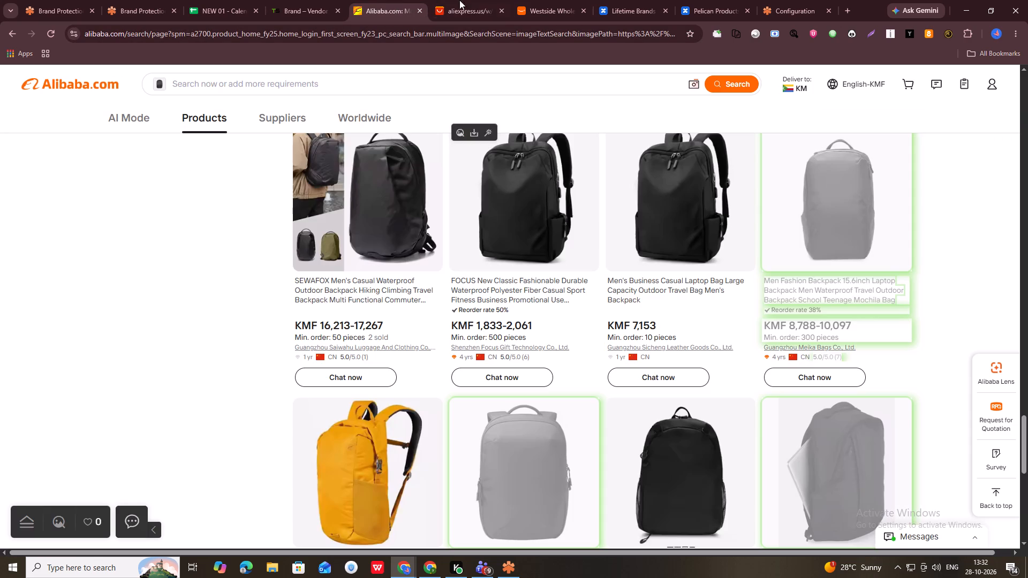
middle_click(469, 0)
middle_click(469, 0)
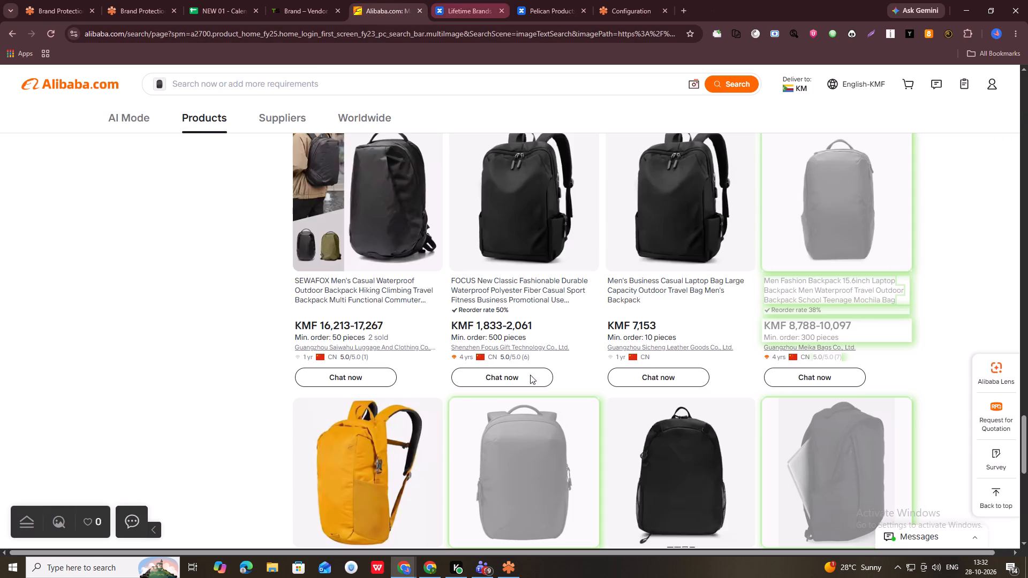
Search Alibaba by image using the official AER62 backpack picture from Red Points.
scroll(626, 384, up, 17)
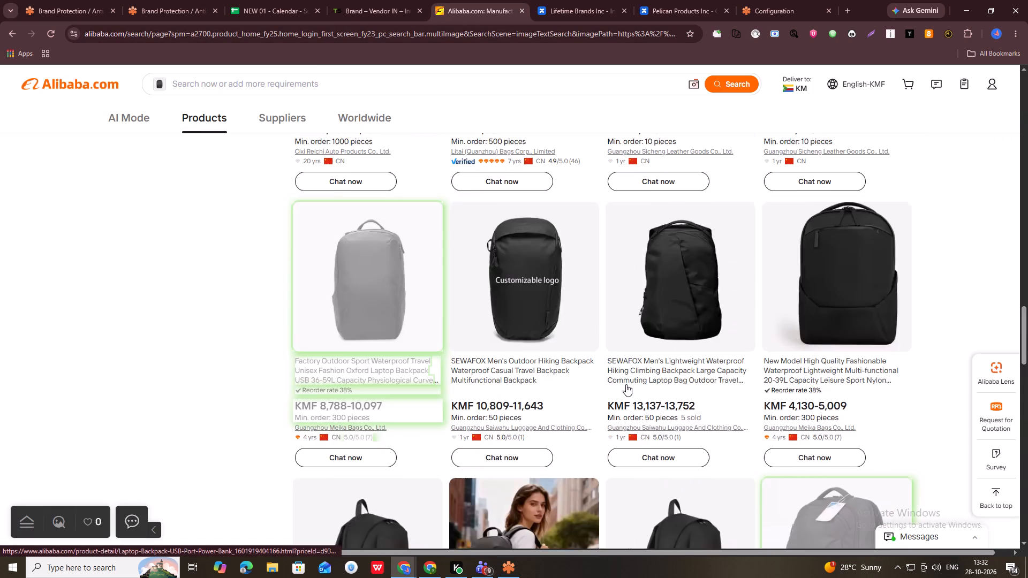
scroll(626, 384, up, 20)
scroll(626, 384, up, 20)
scroll(626, 384, up, 7)
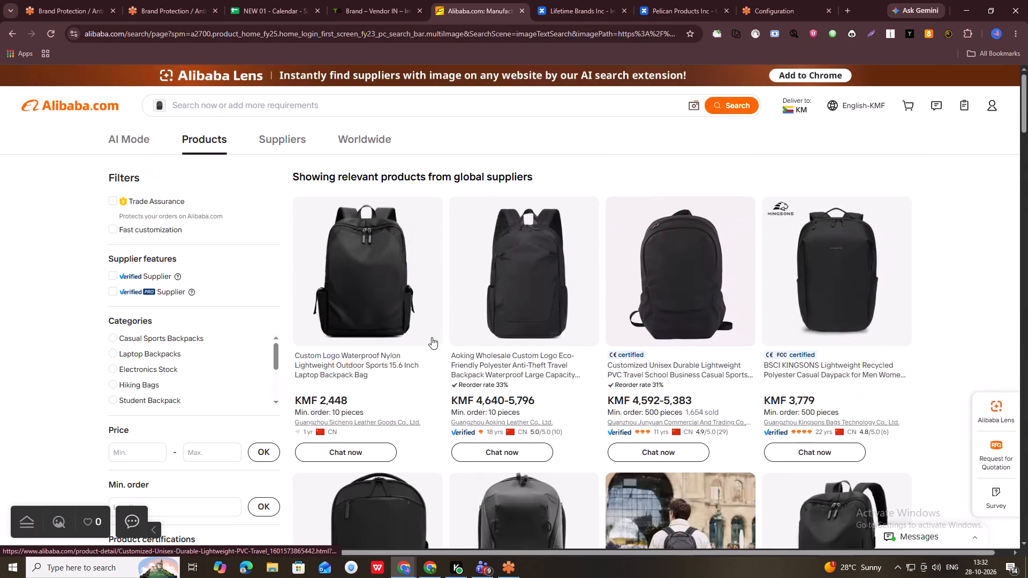
click(181, 0)
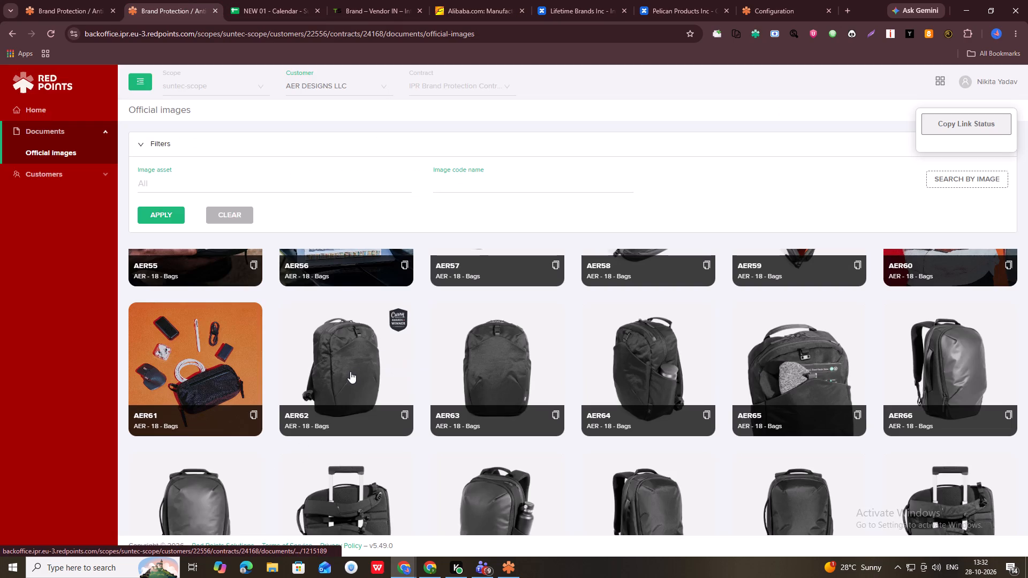
drag(350, 371, 530, 223)
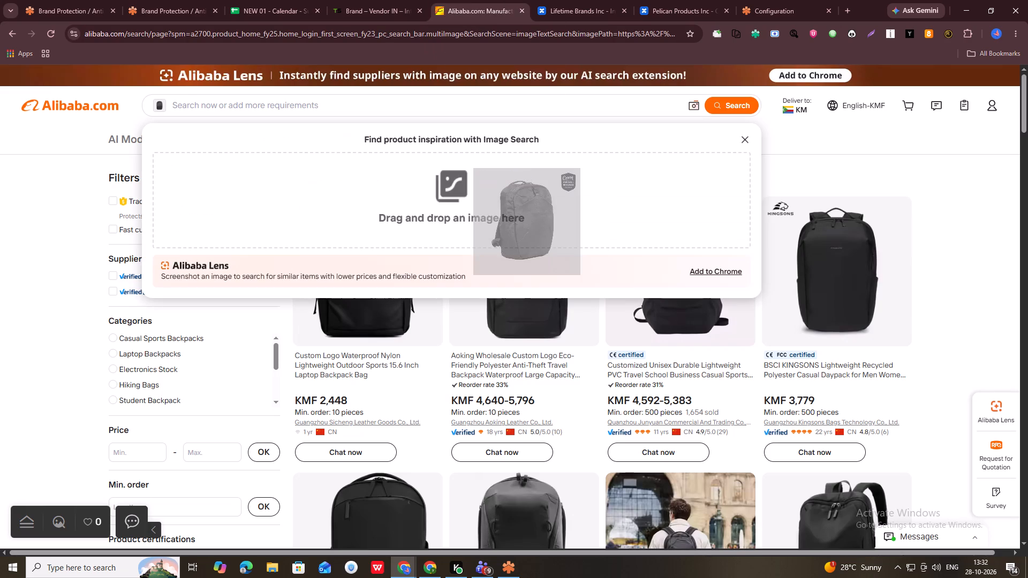
drag(530, 223, 473, 209)
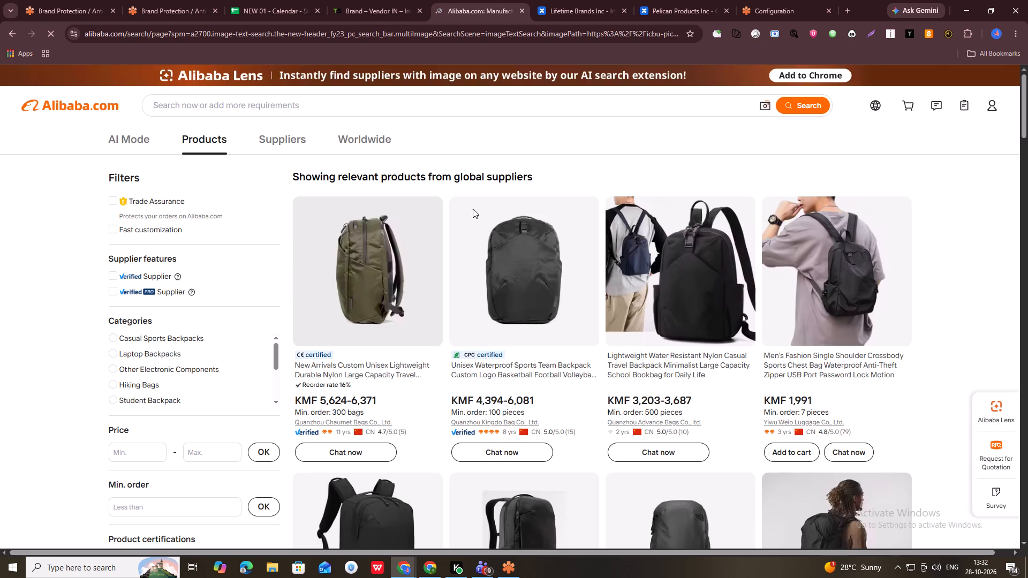
Open the New Arrivals Custom Unisex backpack listing from Quanzhou Chaumet Bags on a separate page.
click(432, 271)
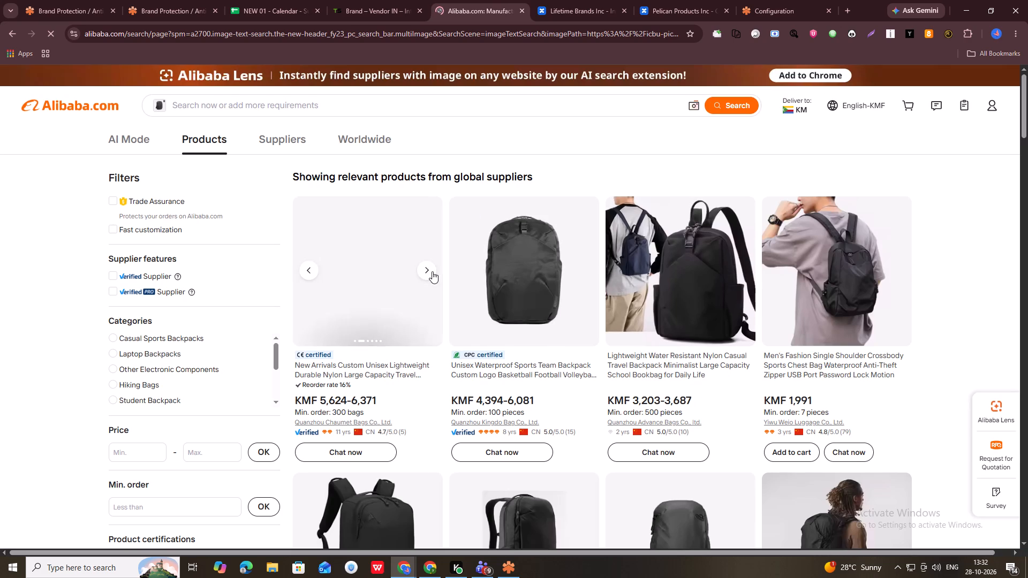
middle_click(381, 371)
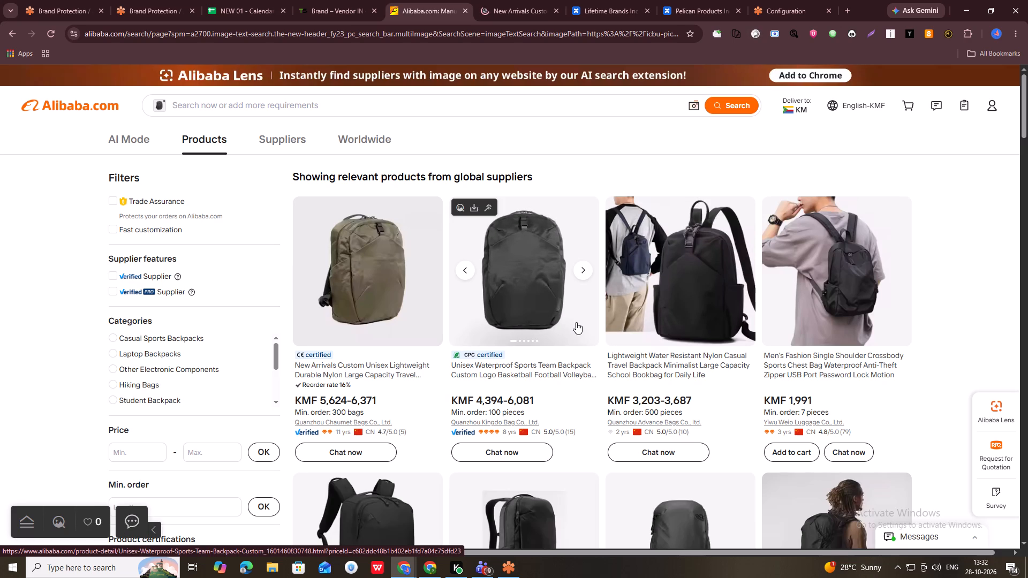
Examine the Alibaba image search results for backpacks that copy the official AER62 design.
scroll(728, 322, down, 7)
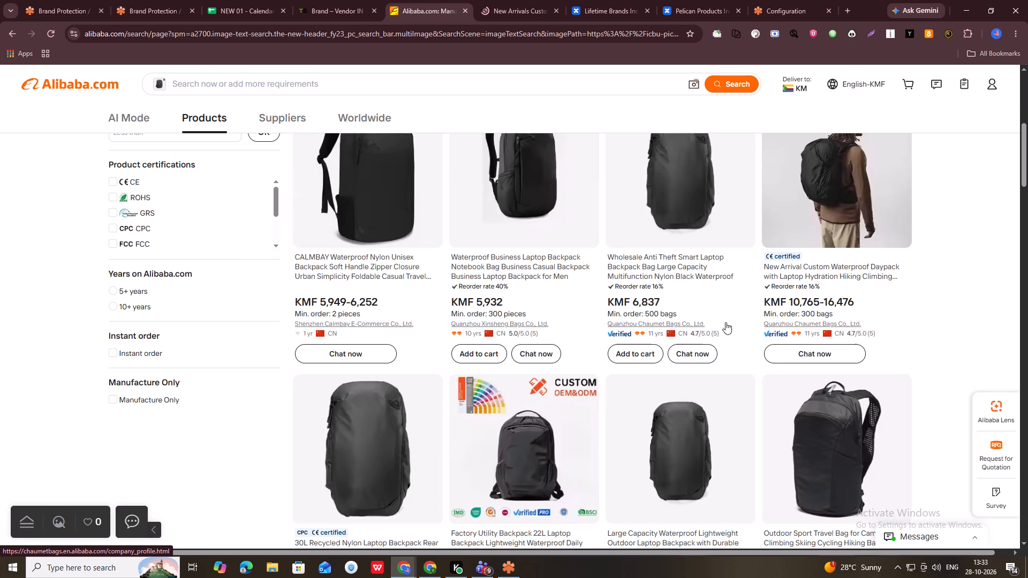
scroll(725, 322, down, 14)
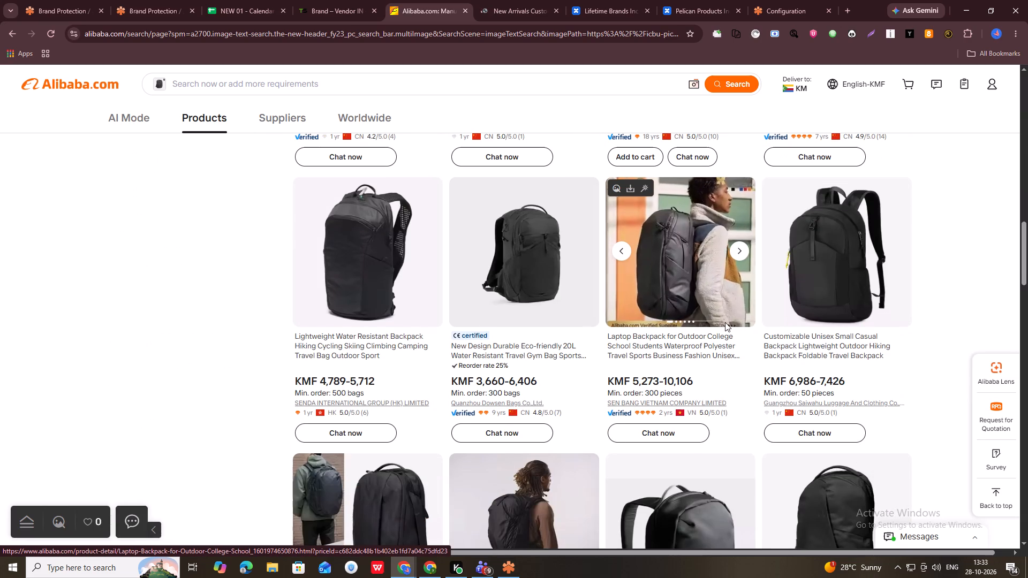
scroll(725, 322, down, 6)
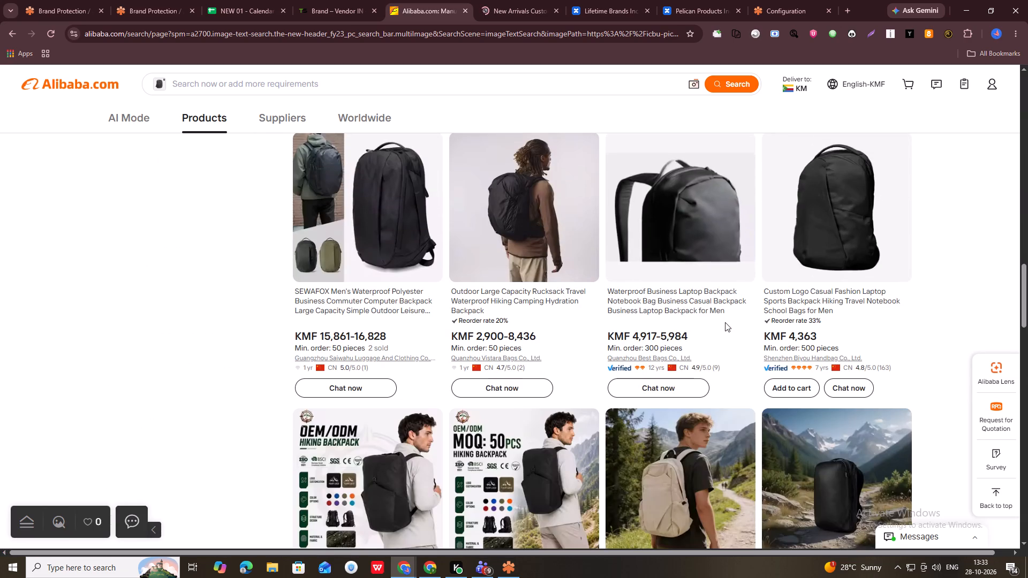
scroll(725, 322, down, 13)
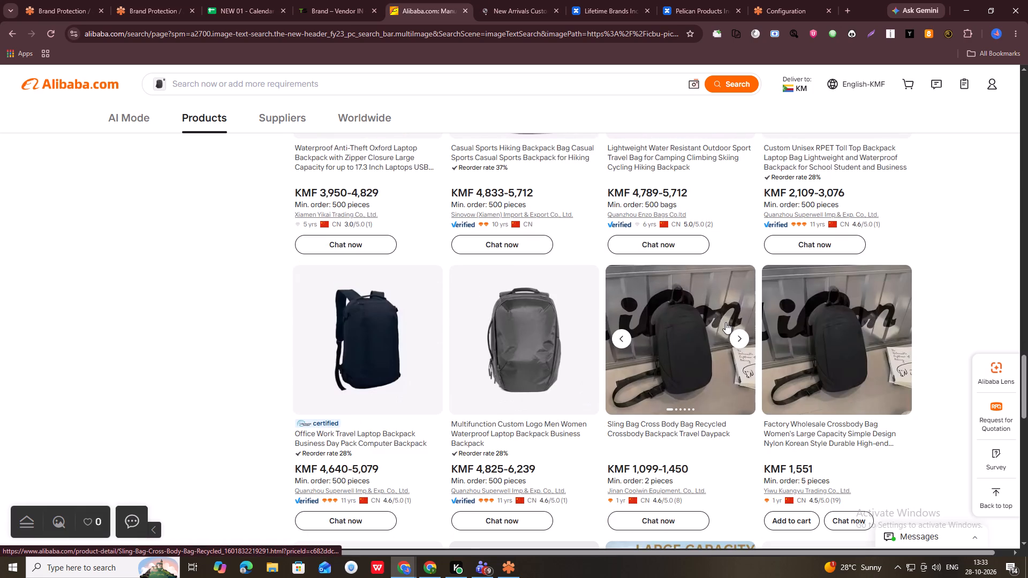
scroll(725, 322, up, 20)
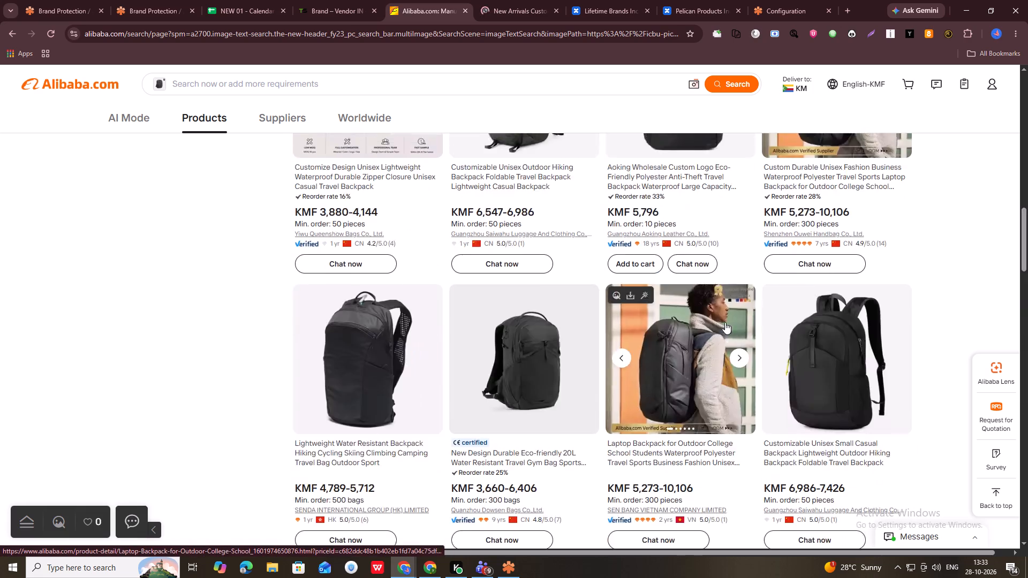
scroll(725, 322, up, 20)
scroll(725, 322, up, 20)
scroll(725, 322, up, 16)
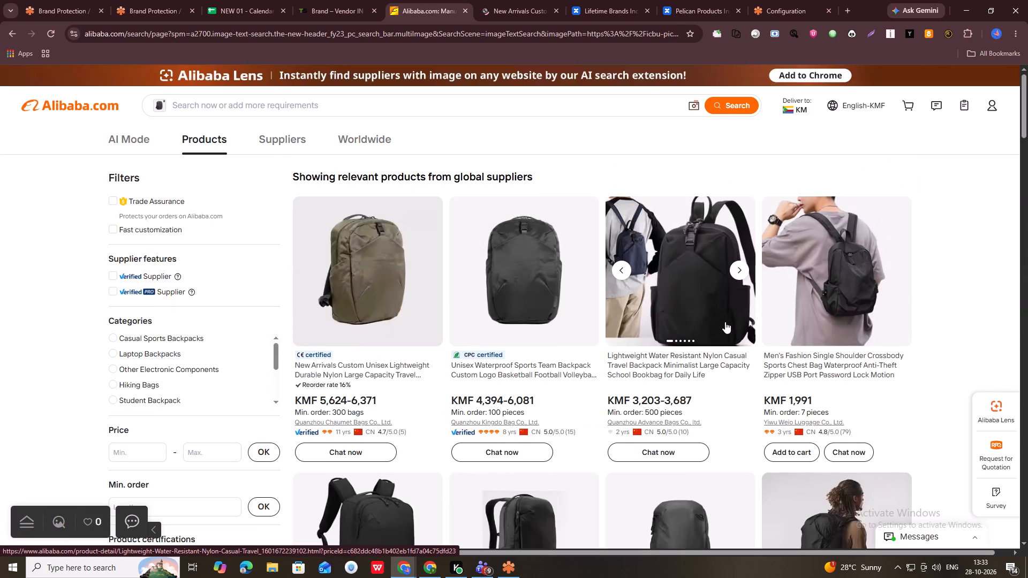
scroll(725, 322, up, 11)
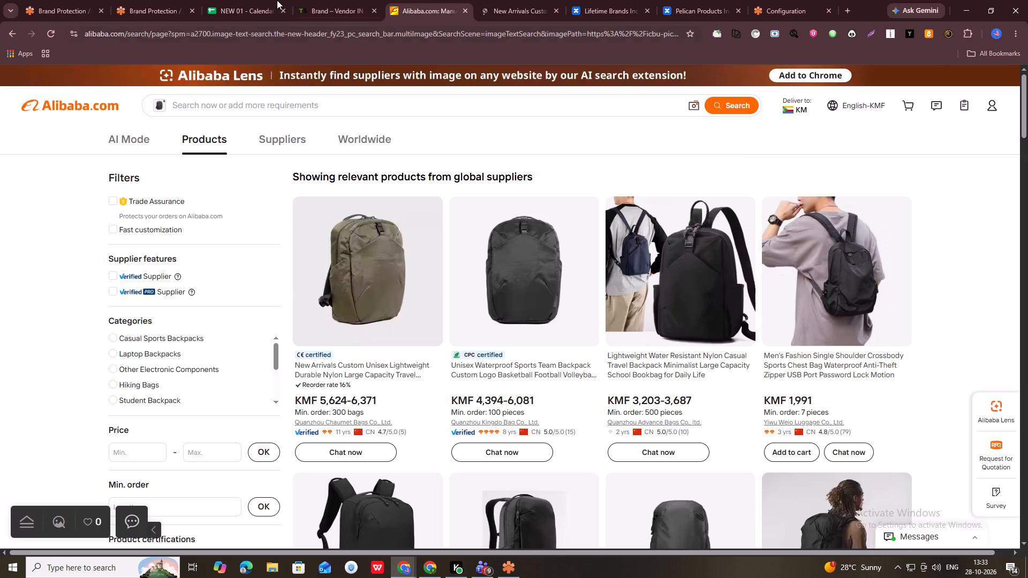
Check the AER DESIGNS LLC row in the SMB-1 analyst sheet of the Suntec Brand calendar.
click(306, 0)
click(208, 0)
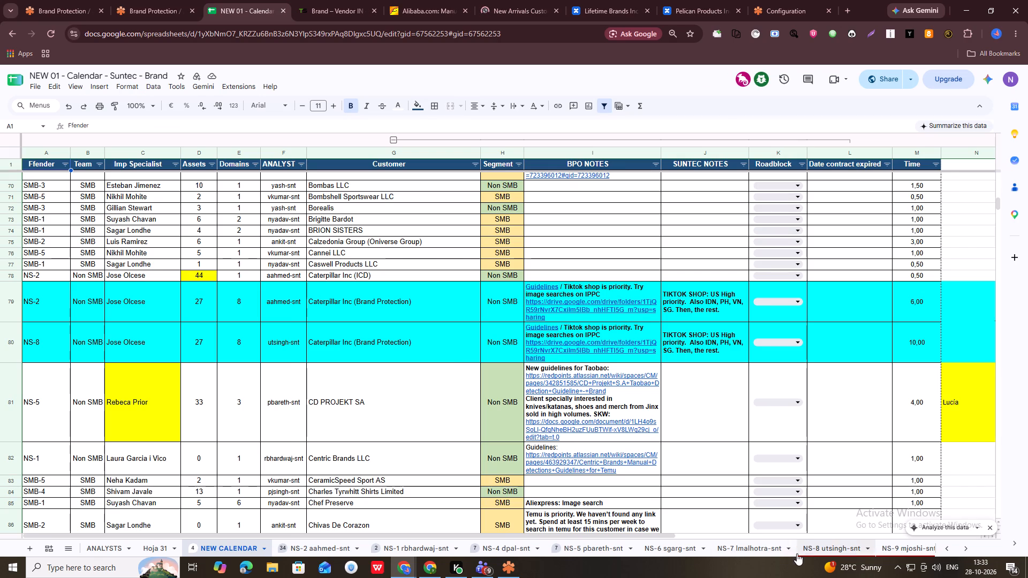
scroll(797, 553, down, 7)
click(822, 550)
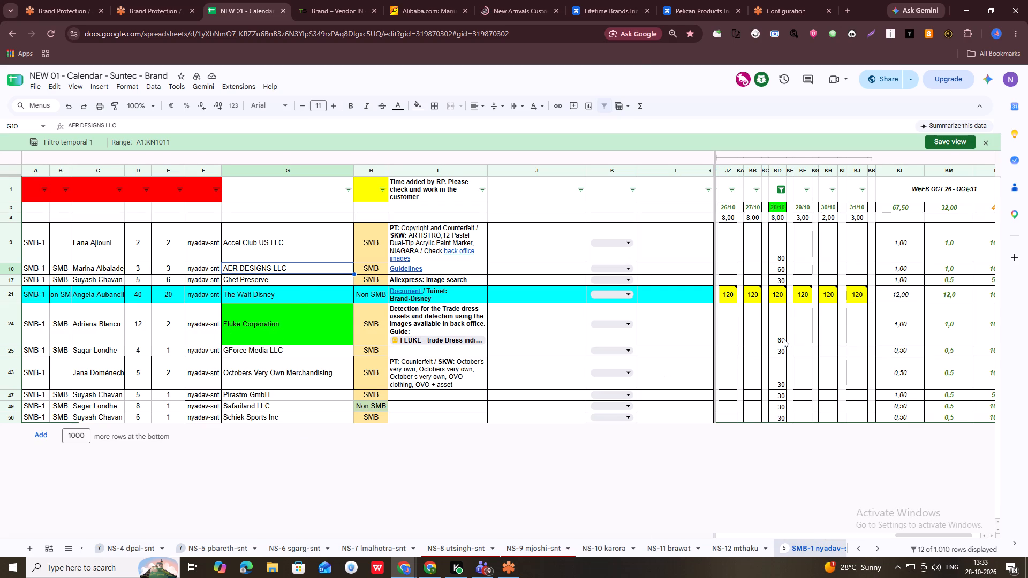
Search Alibaba for similar products using the main photo of the opened olive backpack listing, and return to the earlier AER62 results.
click(507, 0)
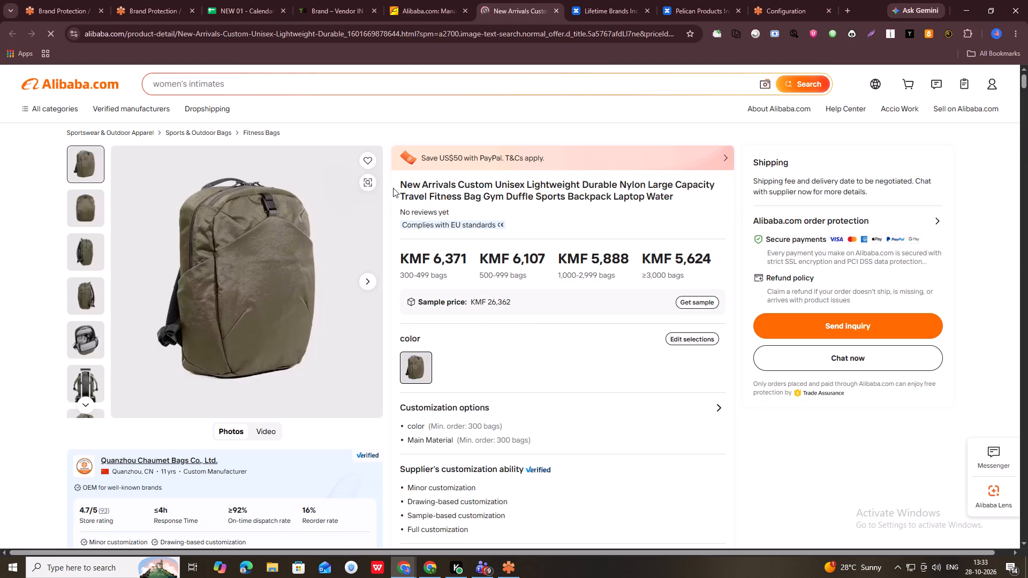
click(367, 182)
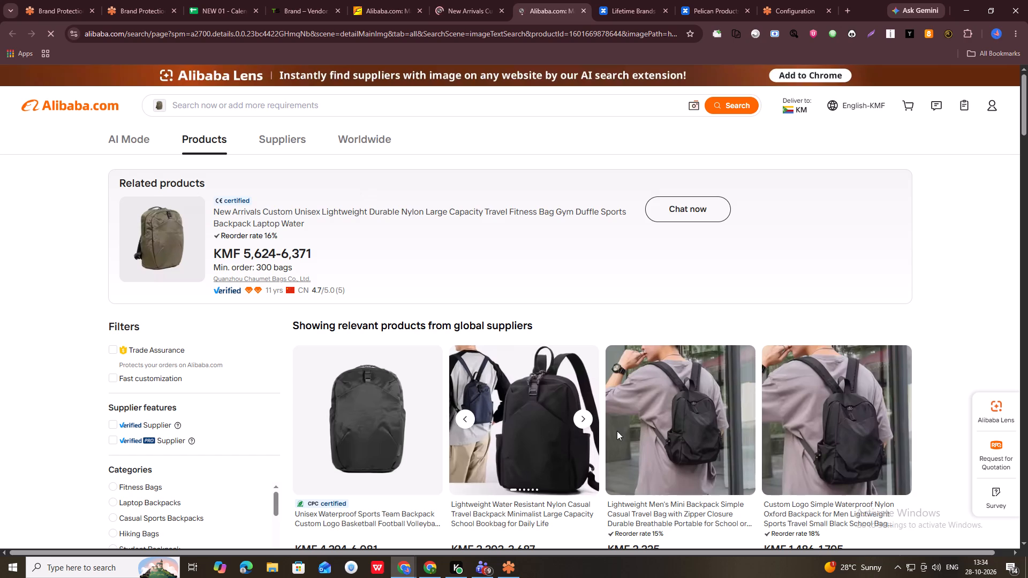
click(459, 0)
click(397, 0)
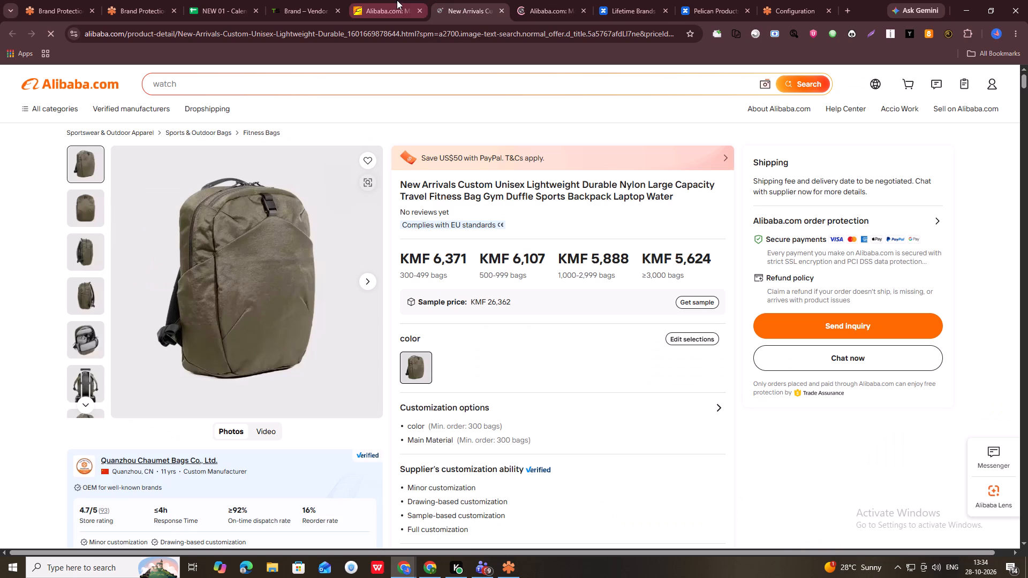
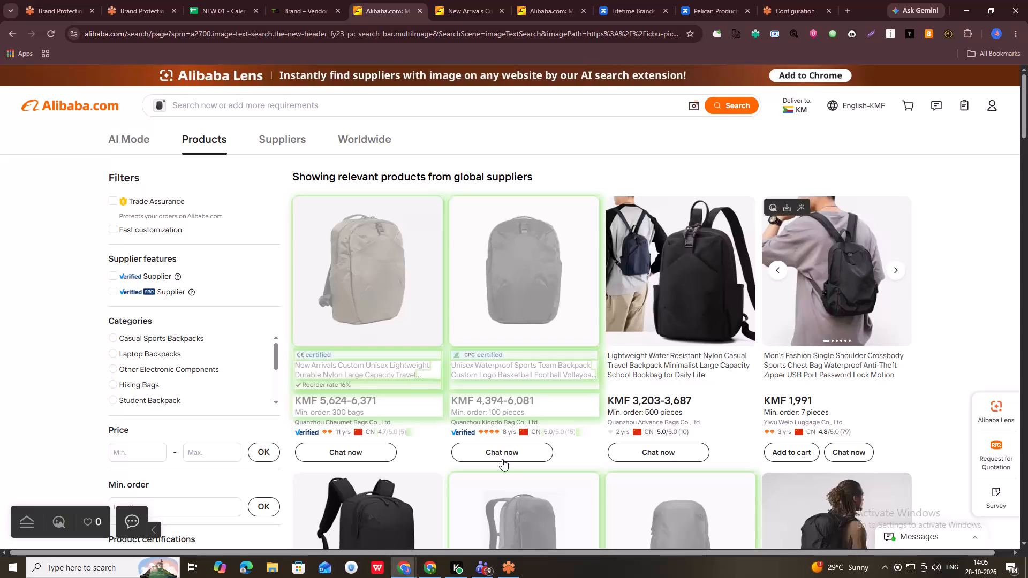
Finish checking the Alibaba results and mark the alibaba.com row of AER DESIGNS LLC as EITHER for October 28 in Tuinet.
scroll(922, 469, down, 5)
scroll(726, 427, down, 6)
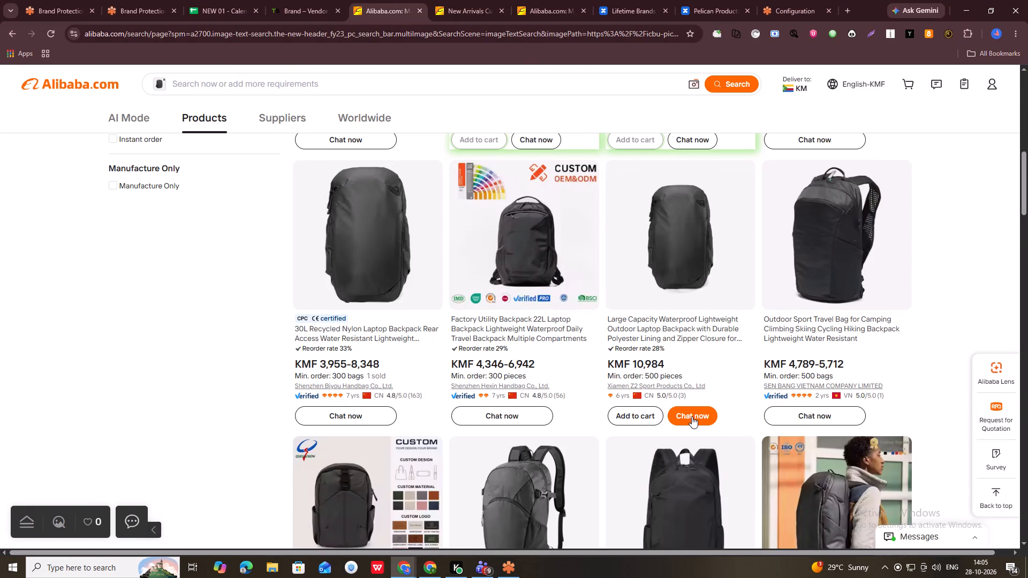
scroll(692, 416, down, 5)
click(287, 0)
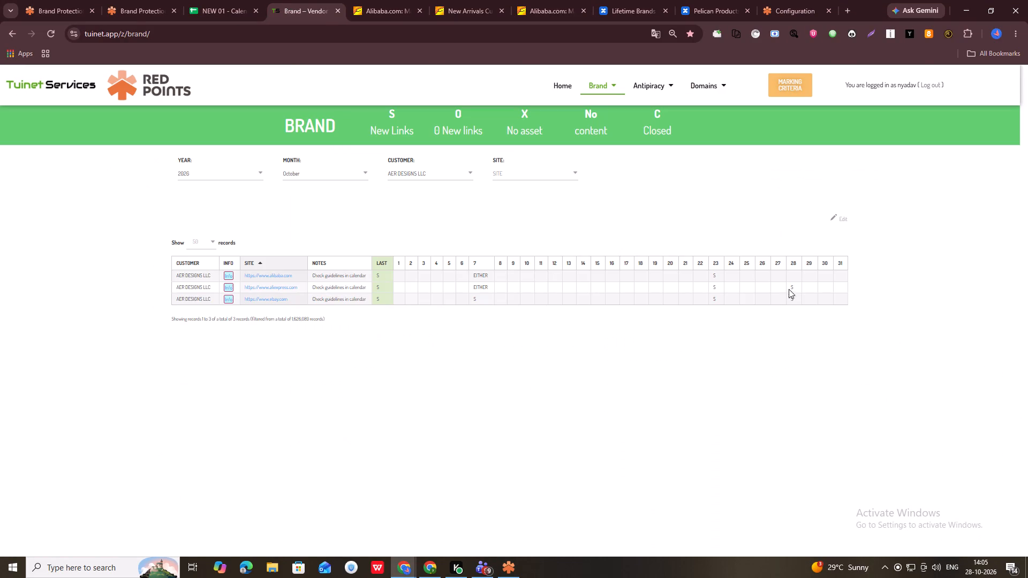
double_click(794, 278)
click(781, 314)
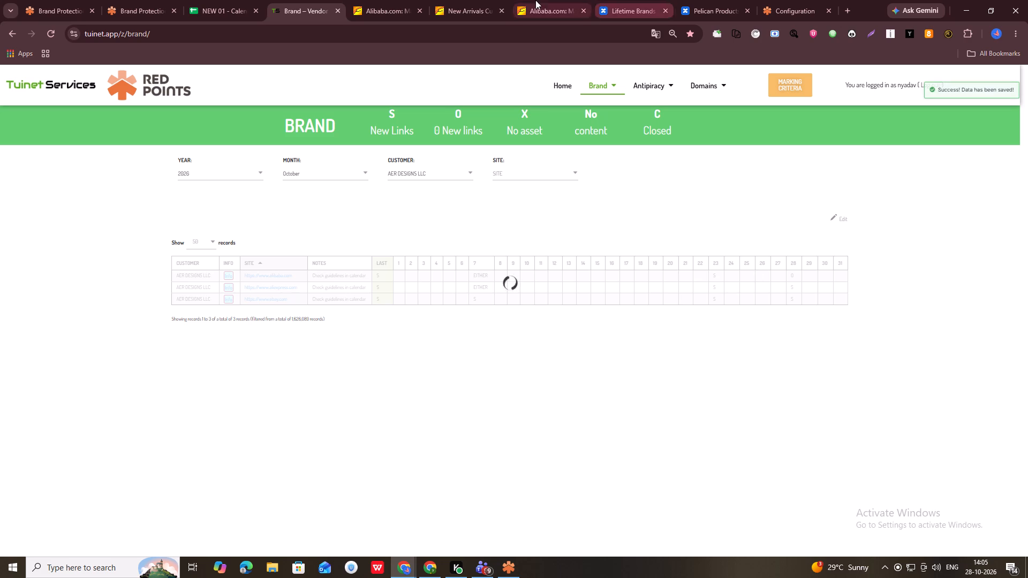
Close the three open Alibaba pages.
middle_click(410, 0)
middle_click(410, 0)
middle_click(410, 0)
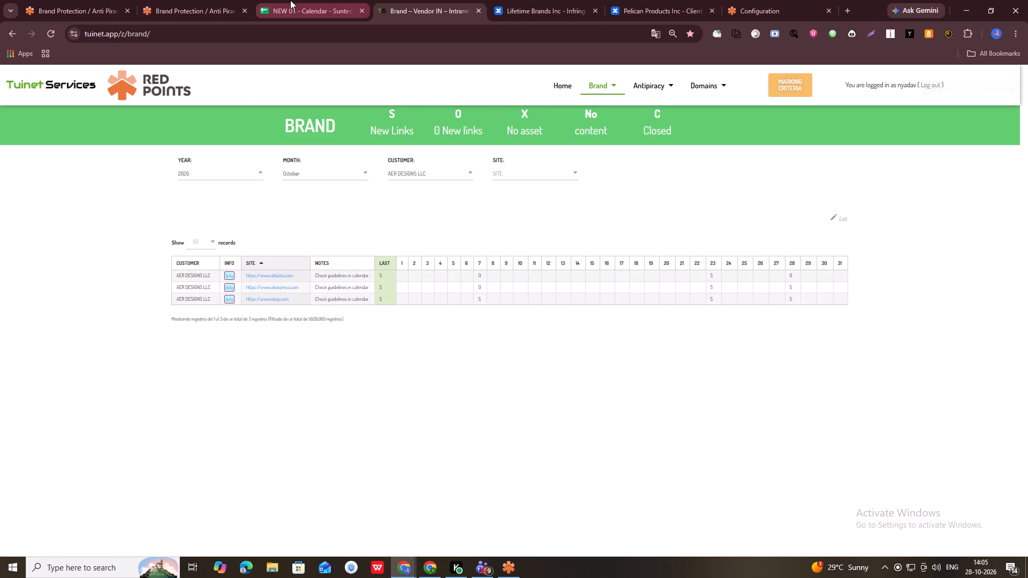
Copy the customer name Chef Preserve from the Suntec Brand calendar and filter the Tuinet brand records by it.
click(290, 0)
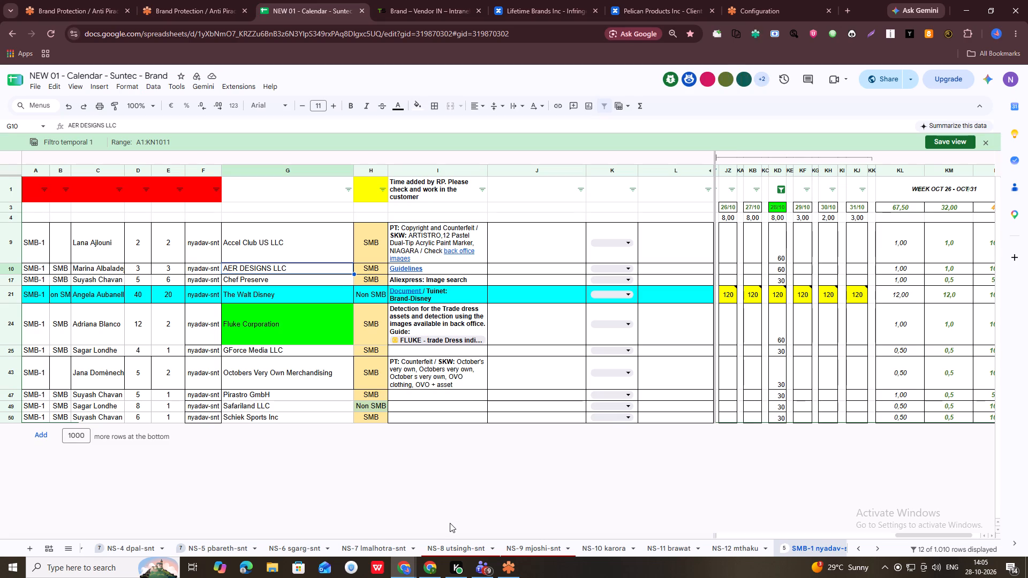
click(300, 283)
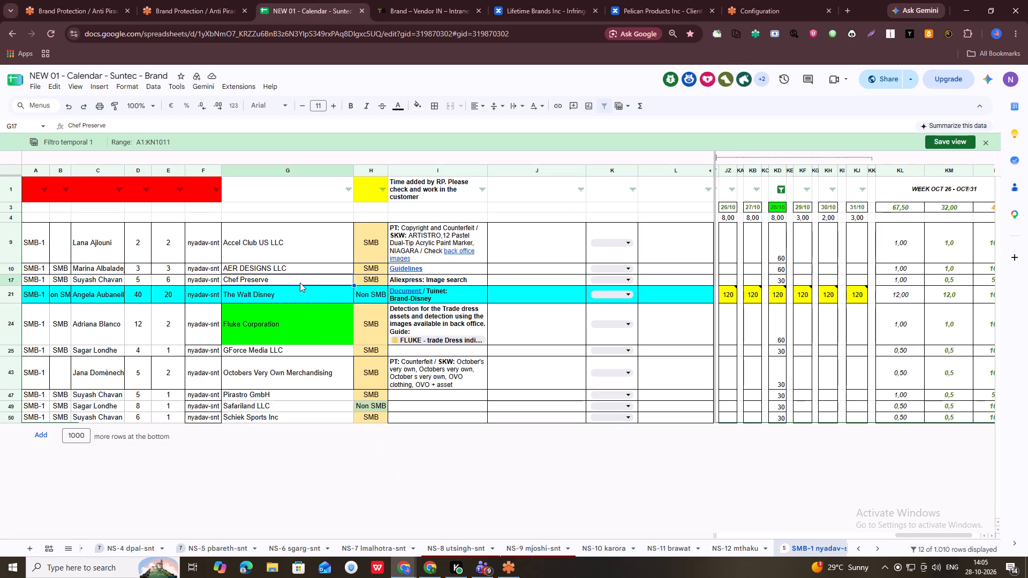
key(ctrl+c)
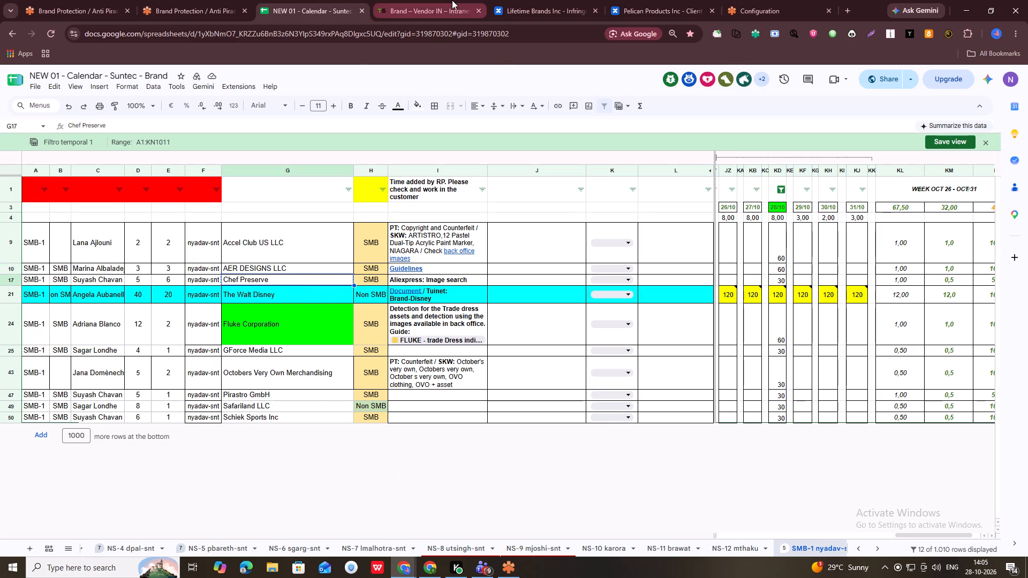
click(452, 0)
click(407, 173)
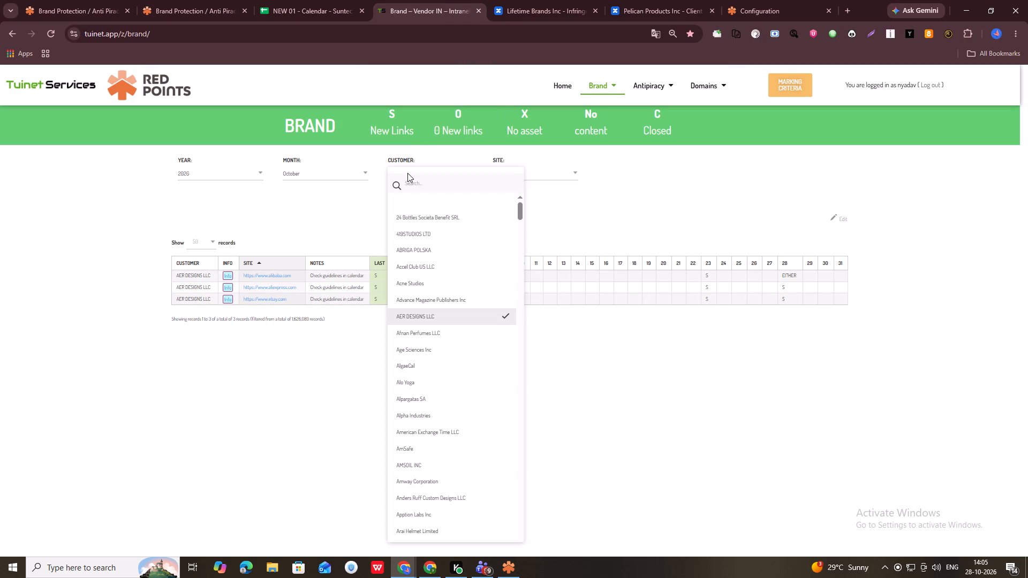
key(ctrl+v)
click(413, 199)
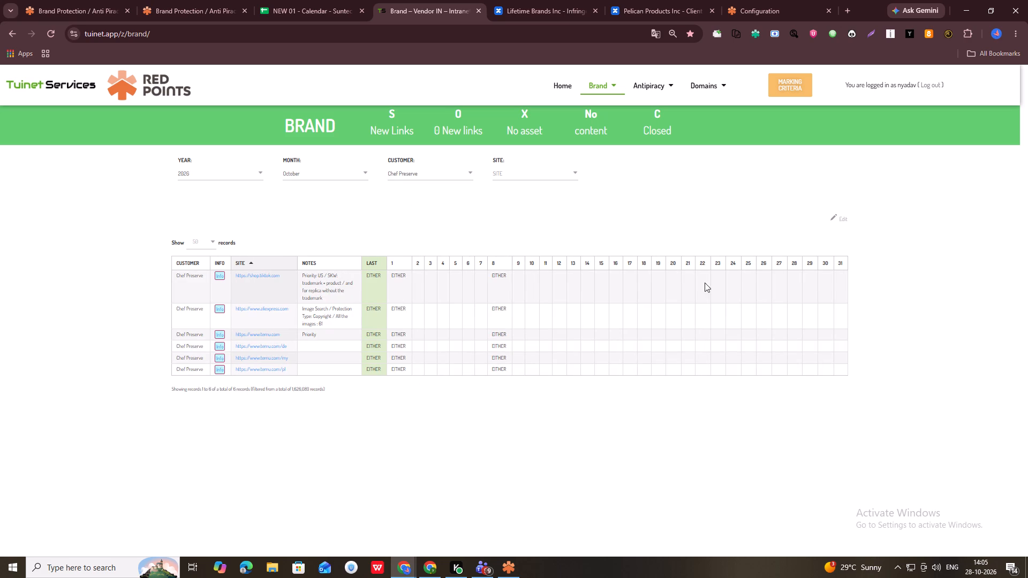
Mark all six Chef Preserve sites, from TikTok Shop and AliExpress to the four Temu rows, as EITHER for October 28.
double_click(793, 285)
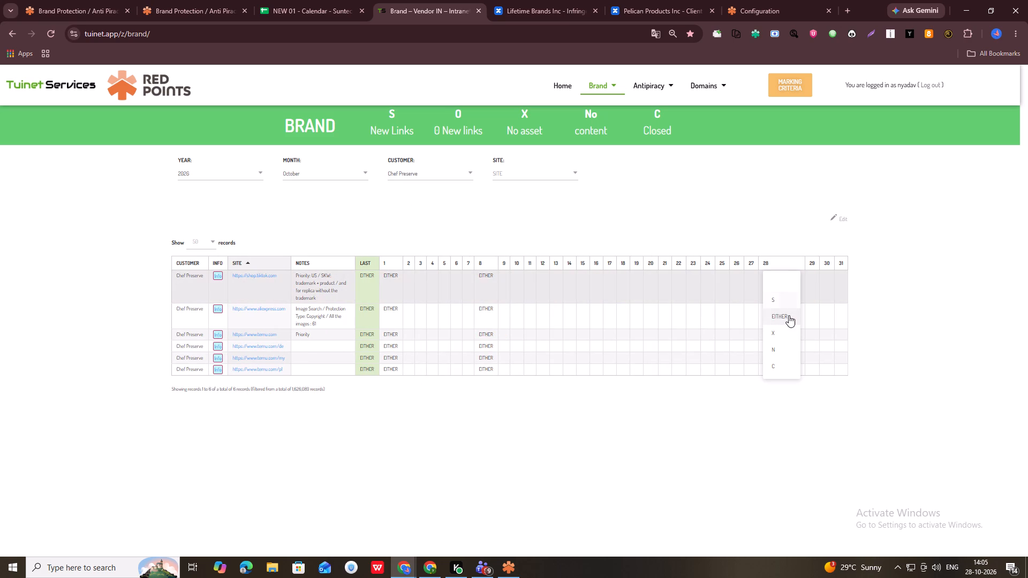
click(789, 315)
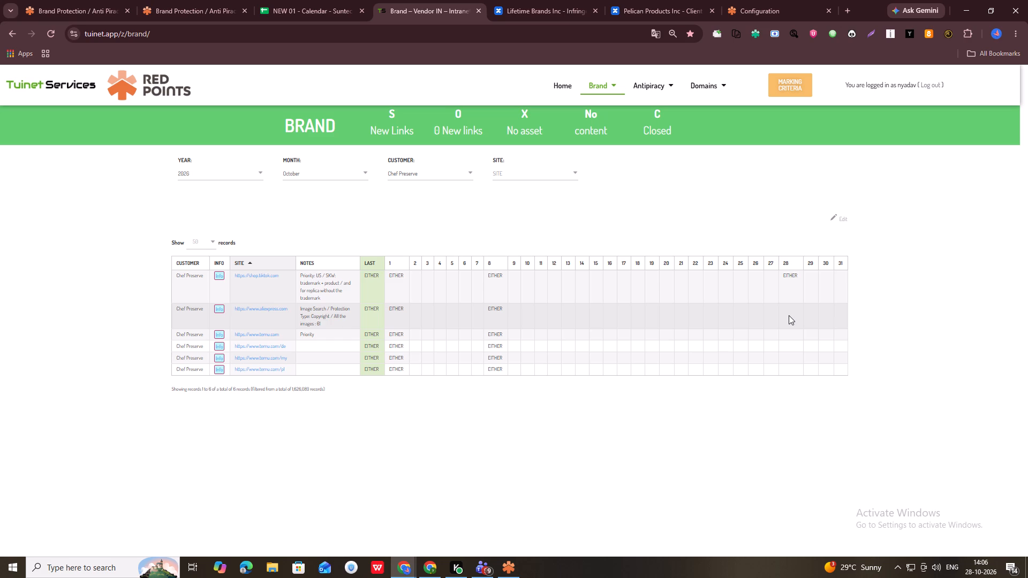
double_click(789, 315)
click(782, 351)
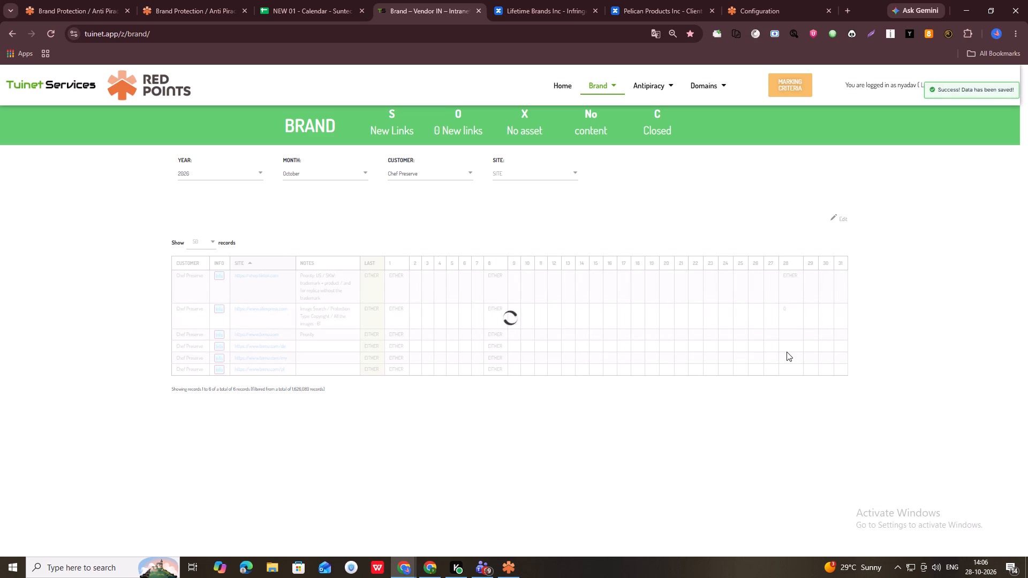
double_click(790, 336)
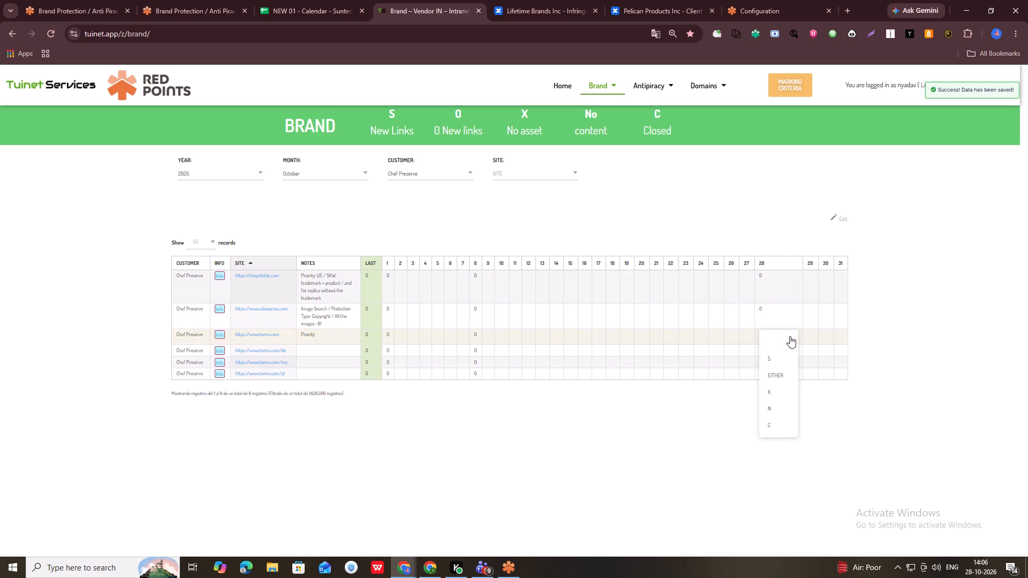
click(780, 373)
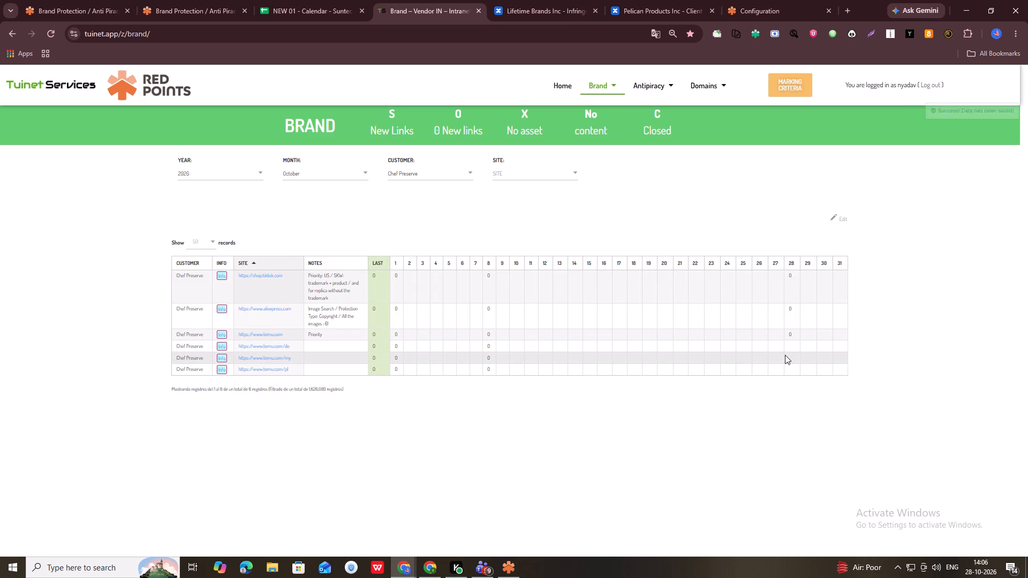
double_click(795, 348)
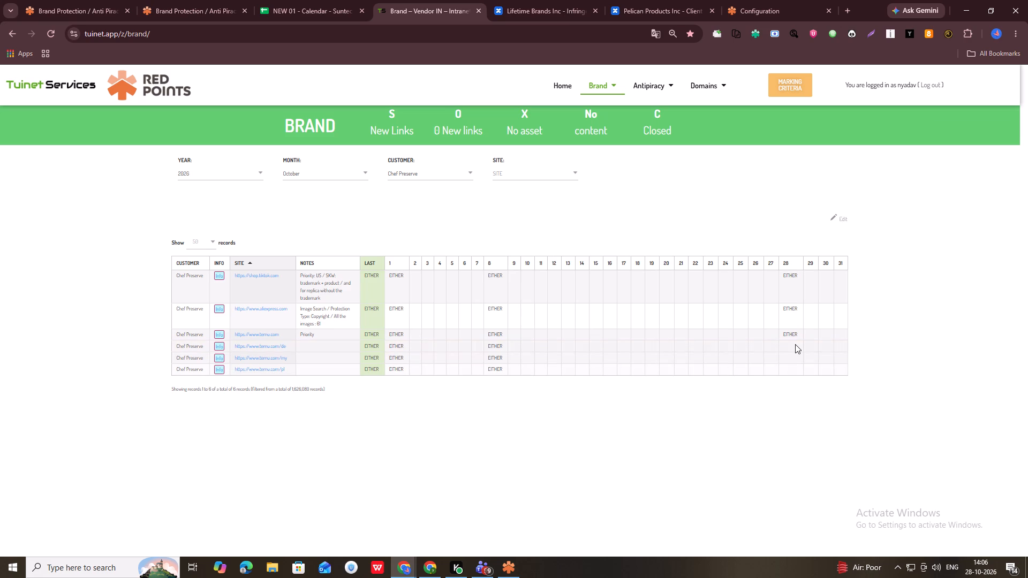
double_click(795, 344)
click(781, 383)
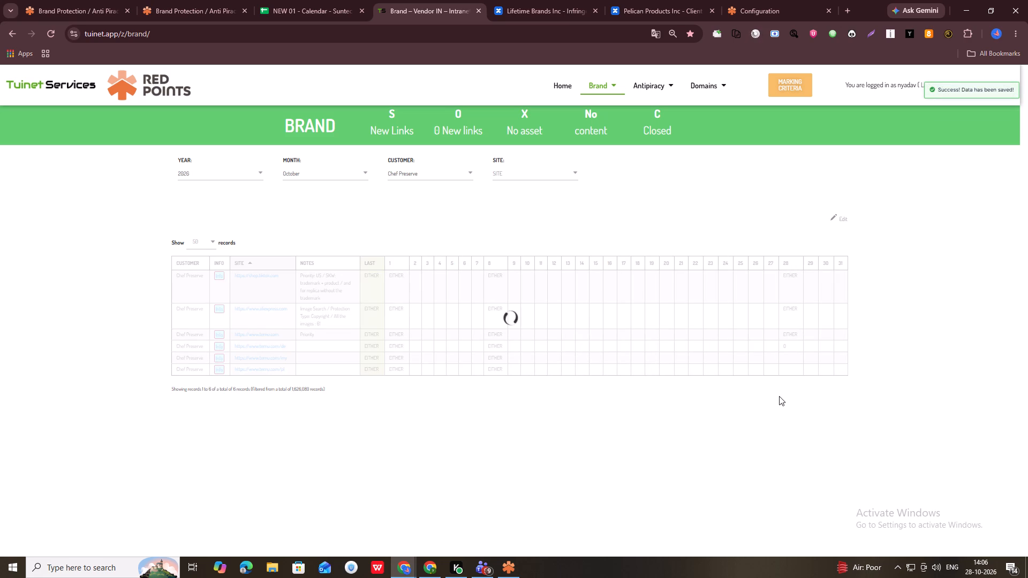
double_click(793, 360)
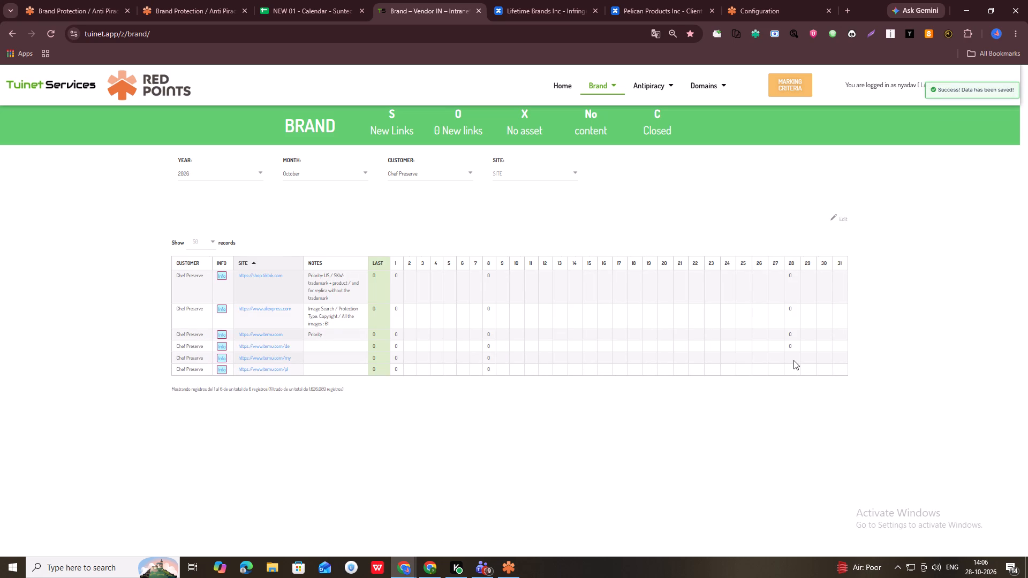
click(789, 395)
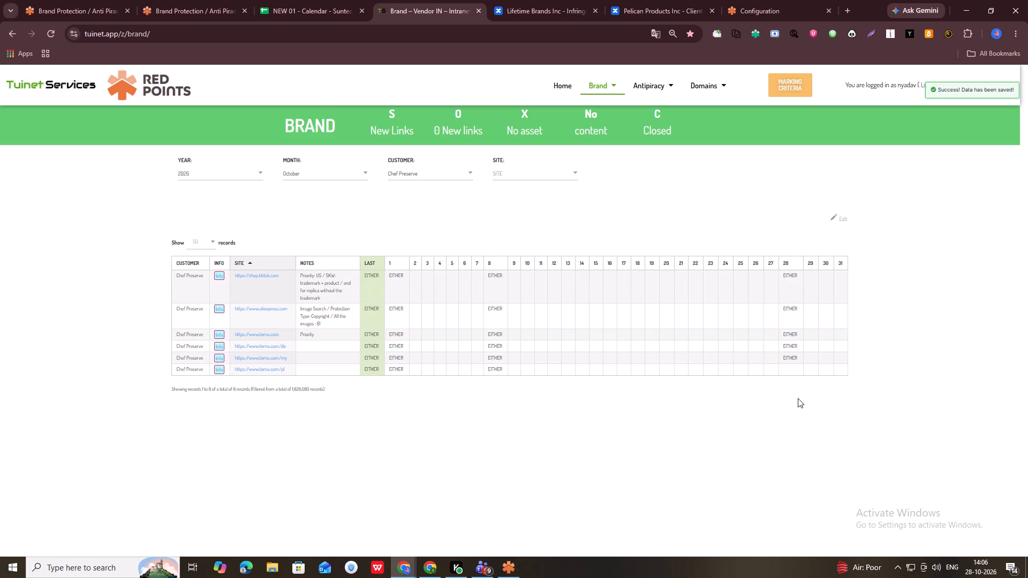
double_click(789, 368)
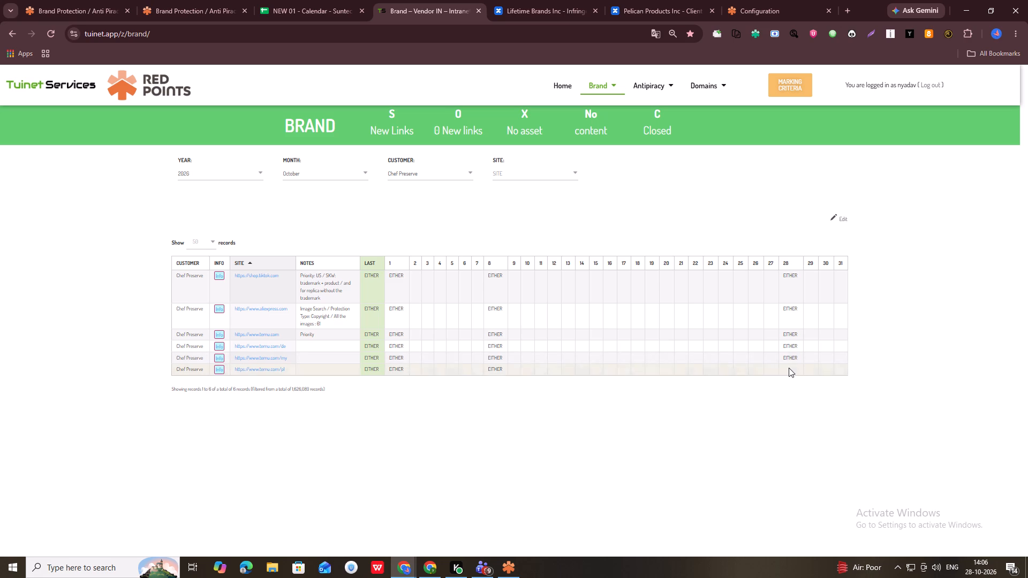
click(781, 409)
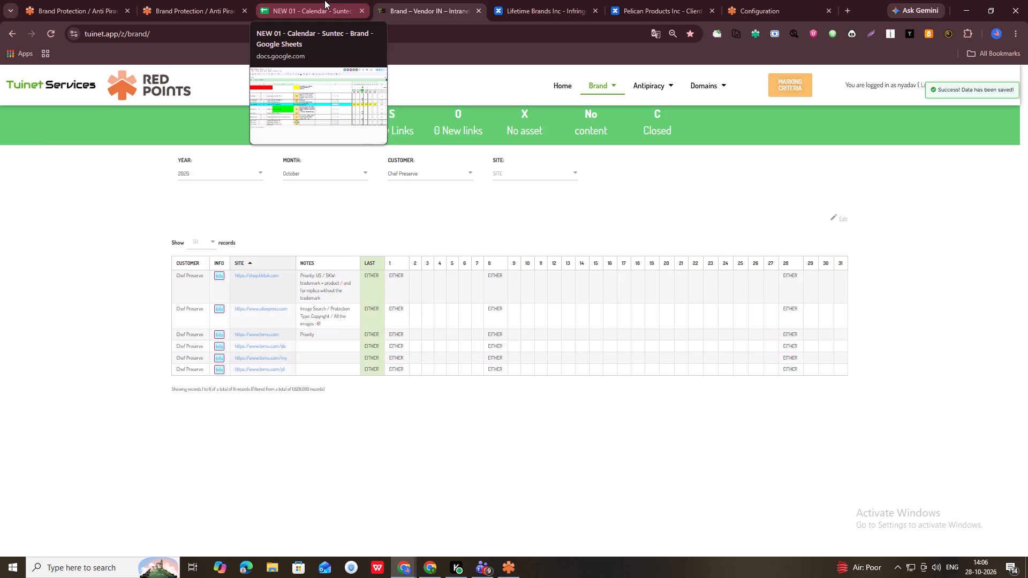
Copy the customer name Safariland LLC from the Suntec Brand calendar and filter the Tuinet brand records by it.
click(324, 0)
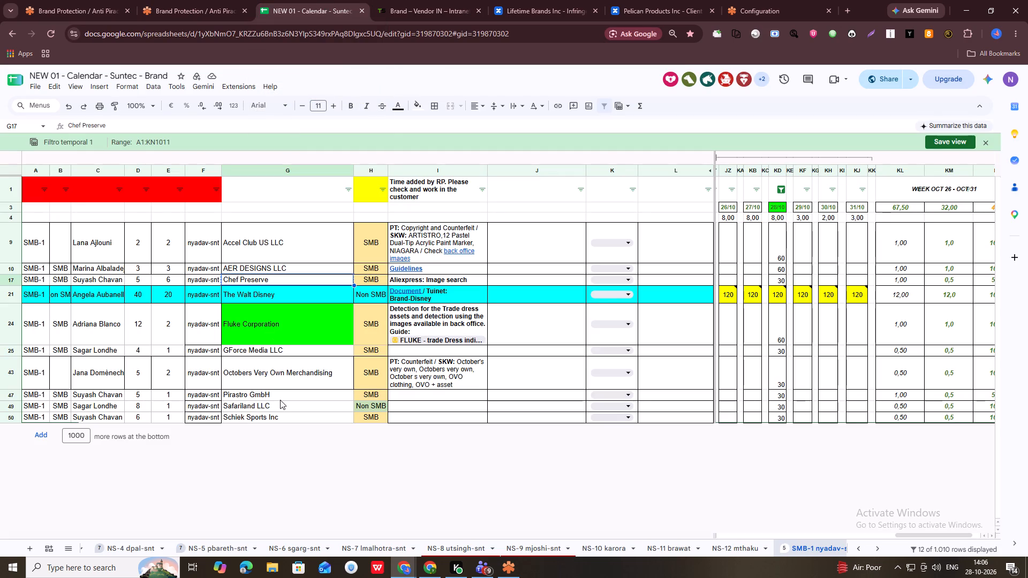
click(279, 402)
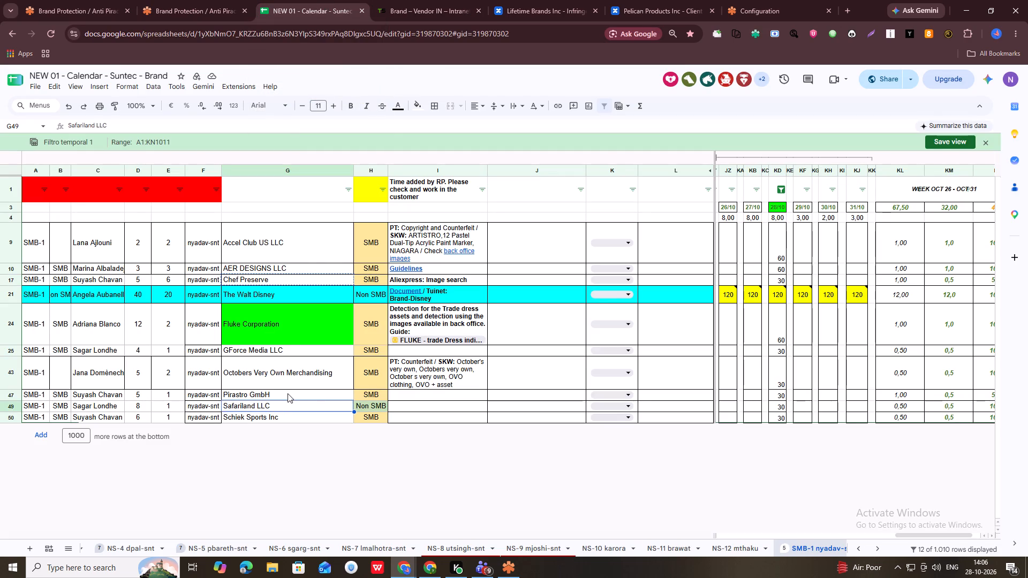
key(ctrl+c)
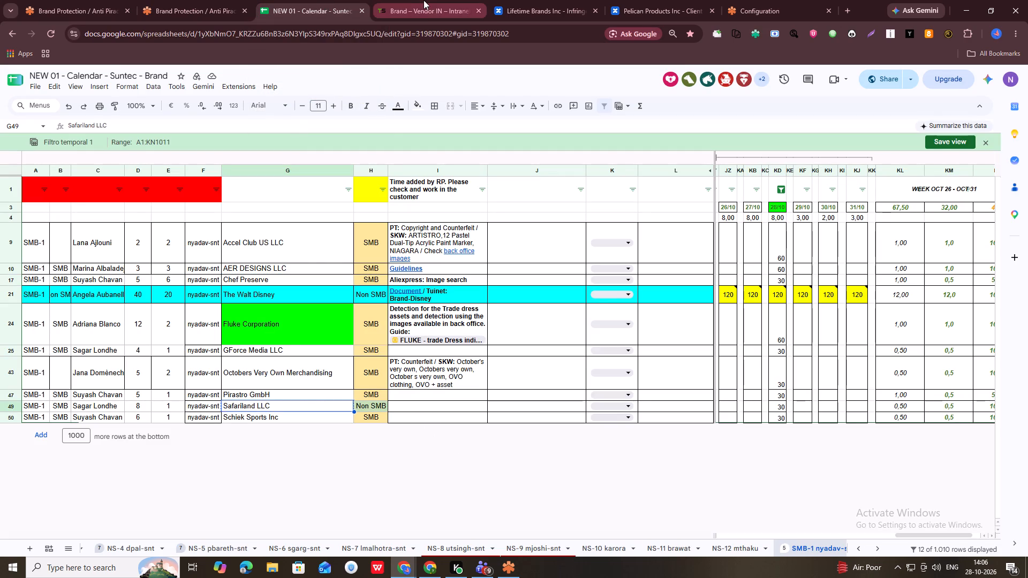
click(459, 0)
click(419, 172)
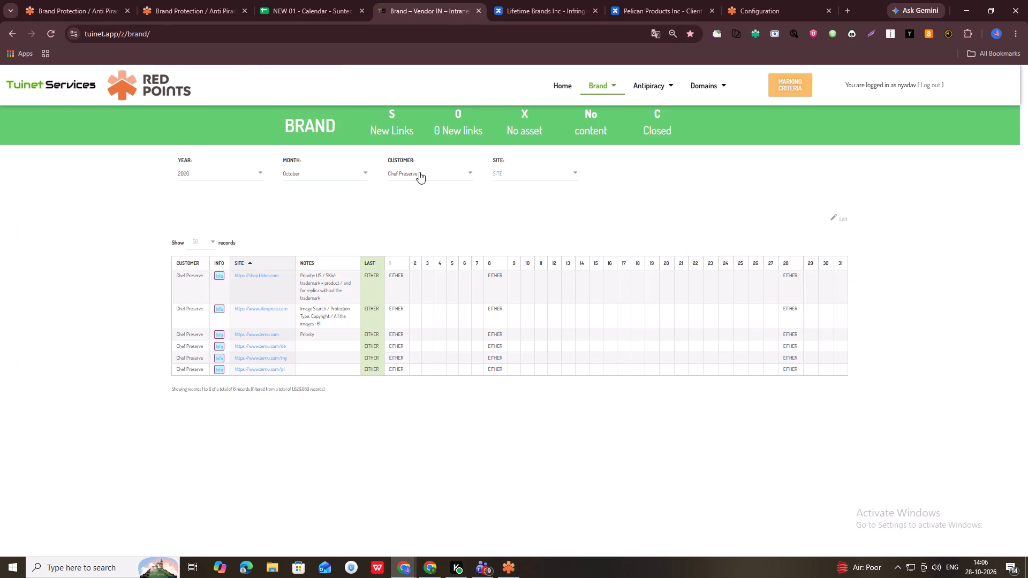
key(ctrl+v)
click(420, 206)
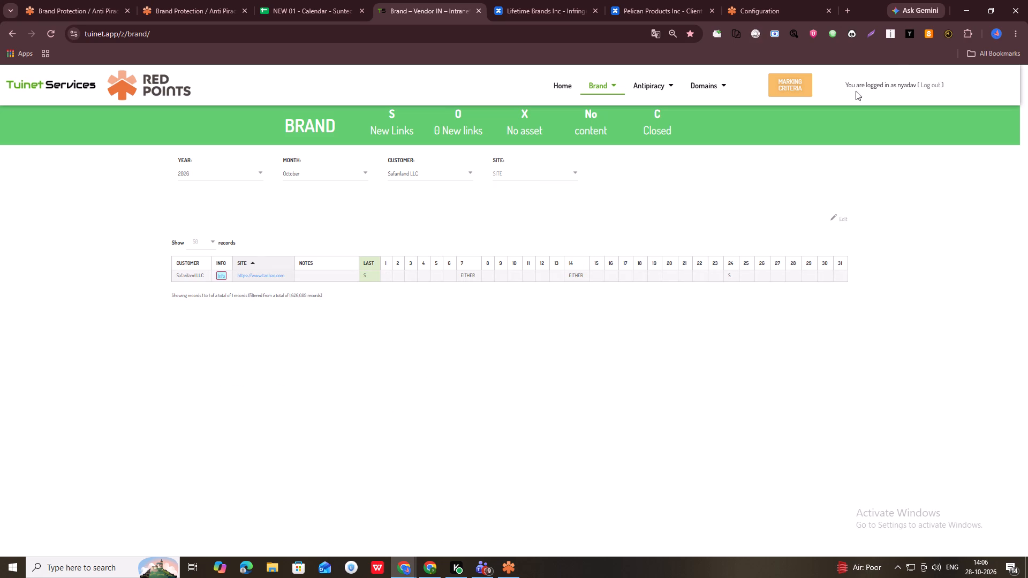
In the RedPoints IPR Plugin, stop the current task and start Detection for Safariland LLC with the IPR Brand Protection Contract and asset Bianchi - Clothing.
click(754, 33)
drag(563, 69, 622, 82)
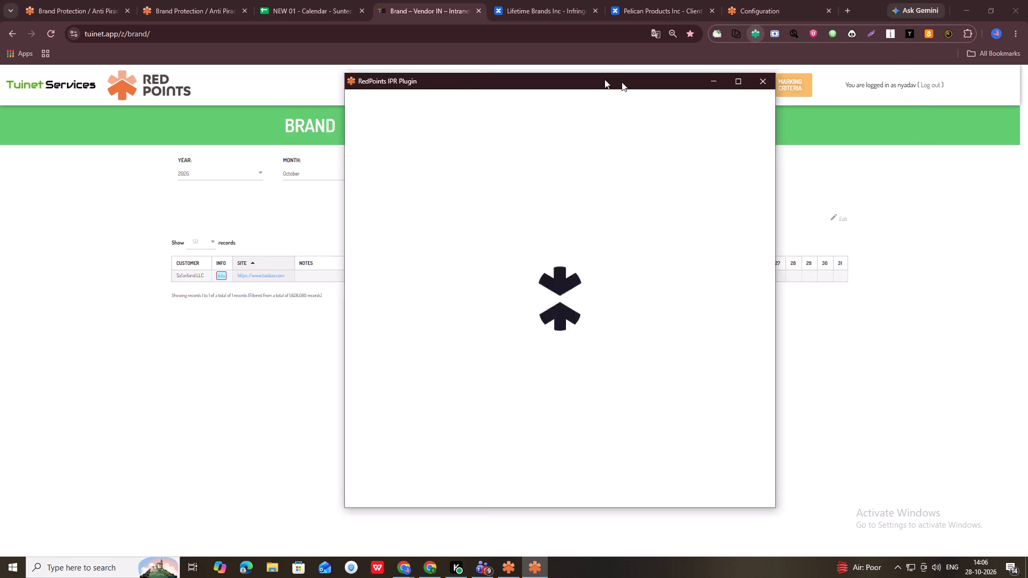
drag(622, 82, 743, 83)
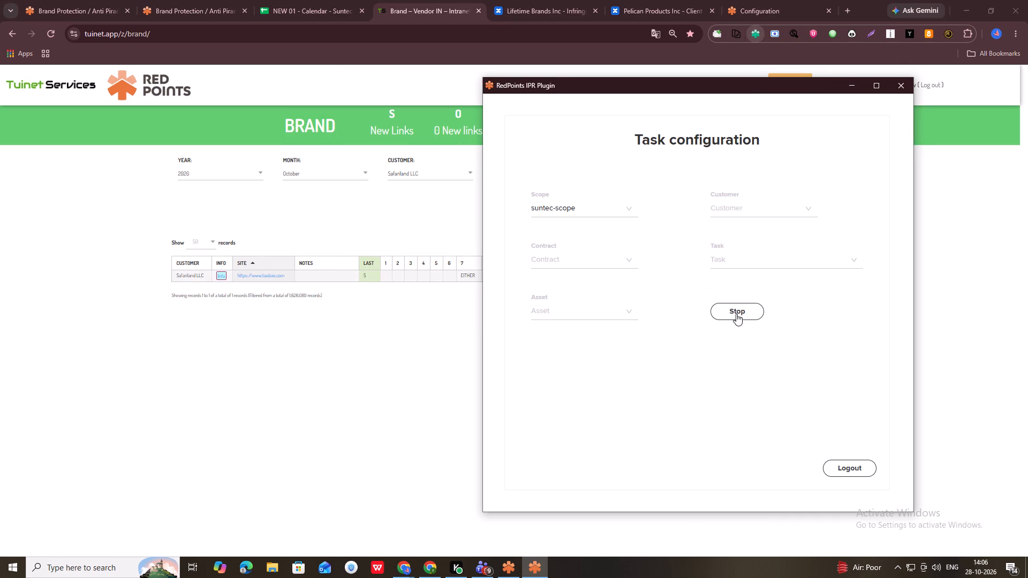
click(736, 314)
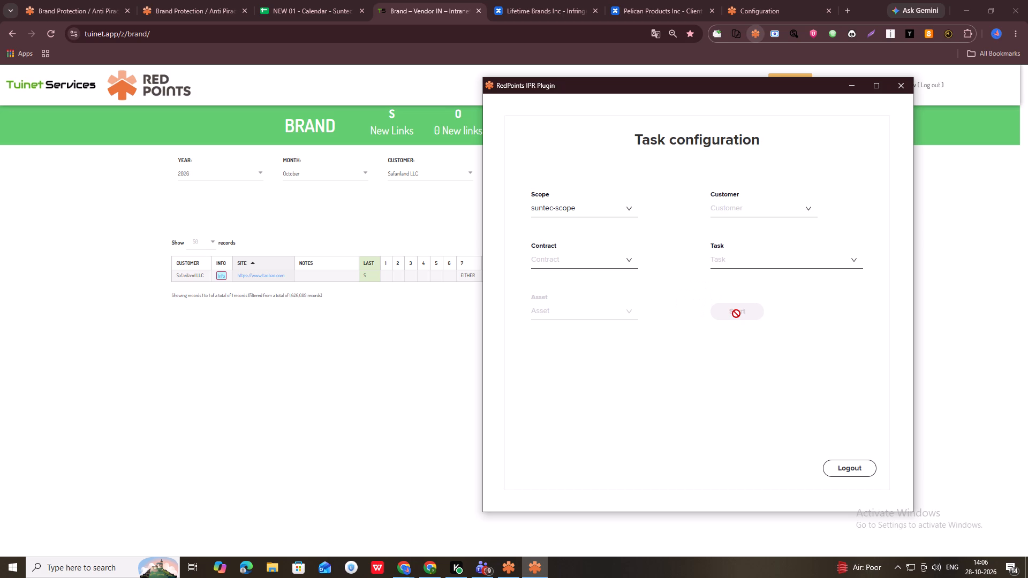
click(732, 208)
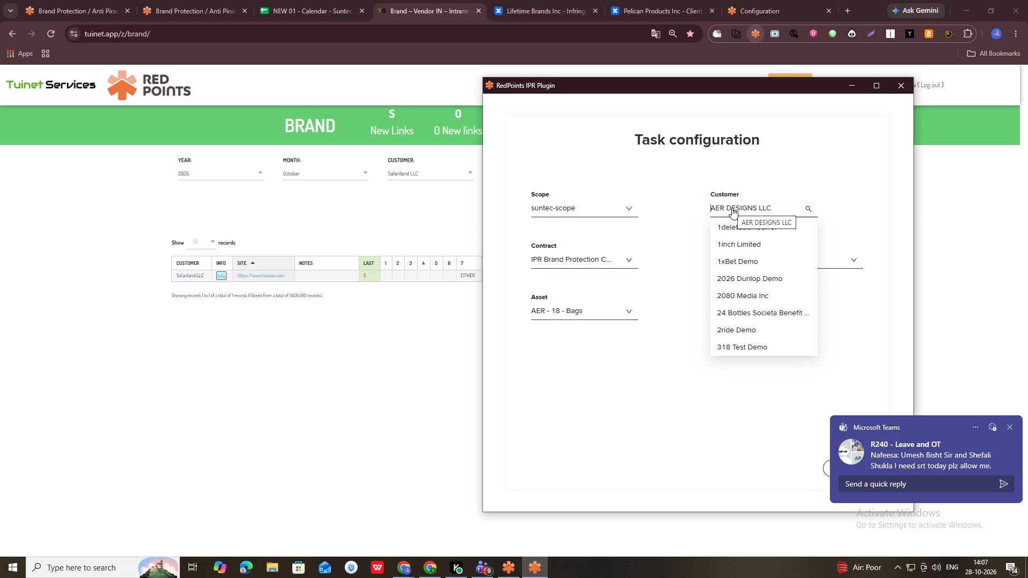
key(ctrl+v)
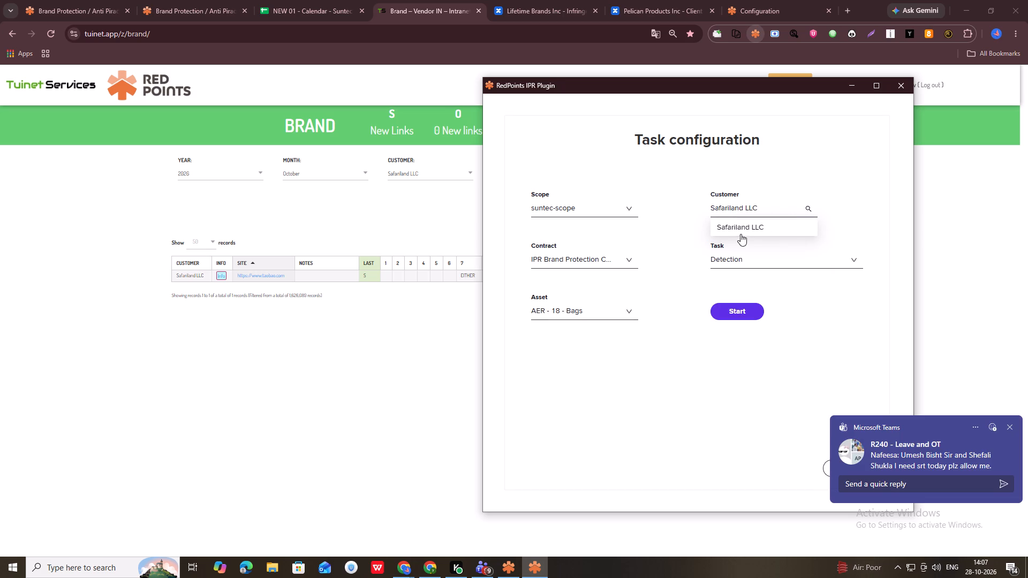
click(740, 228)
click(596, 261)
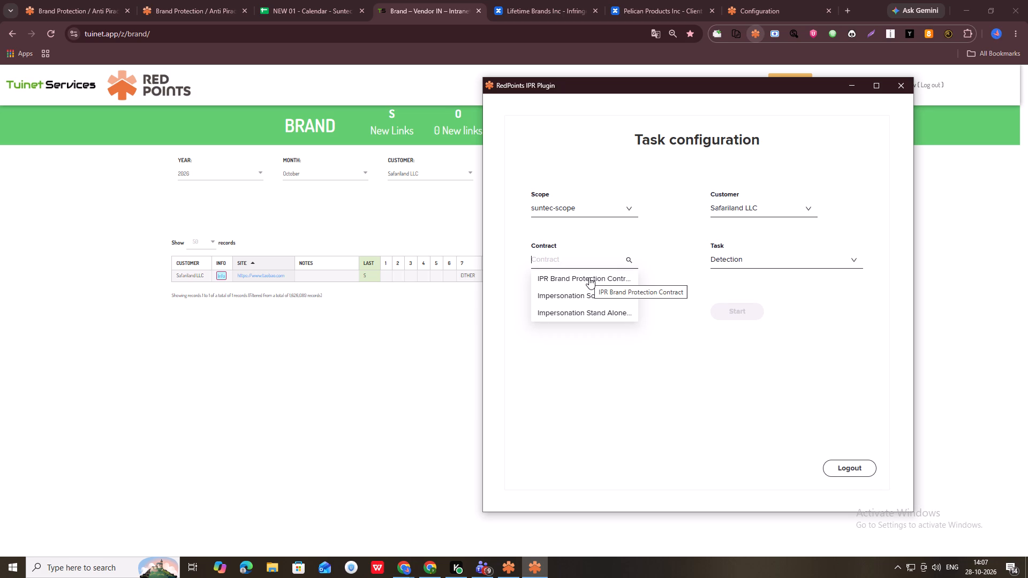
click(589, 277)
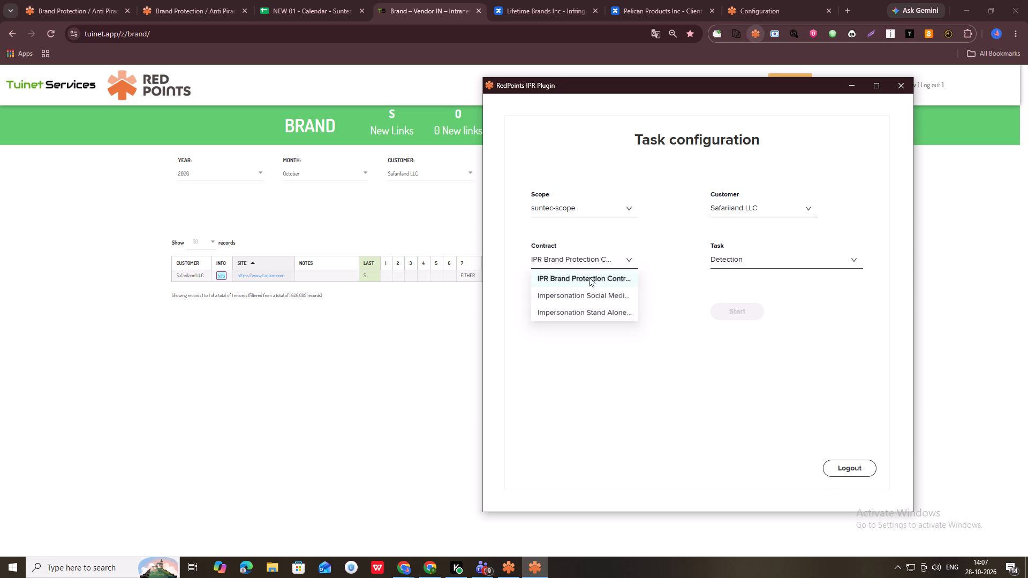
click(588, 307)
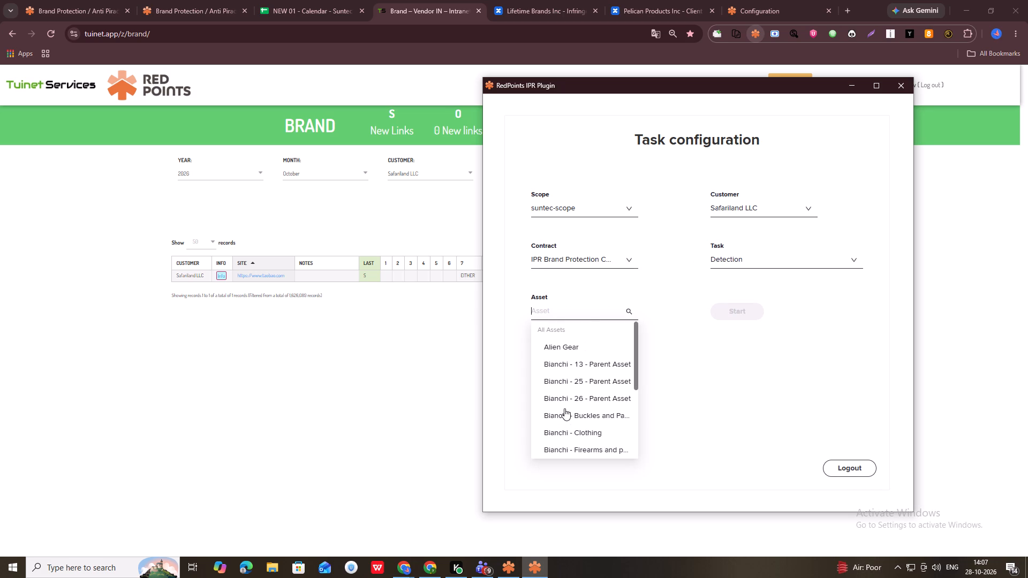
click(569, 432)
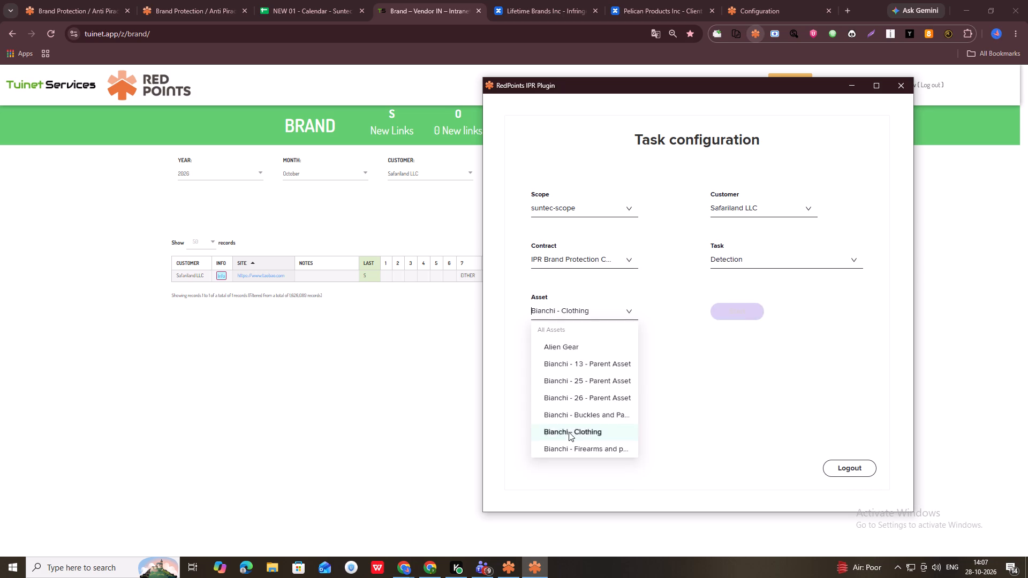
click(745, 309)
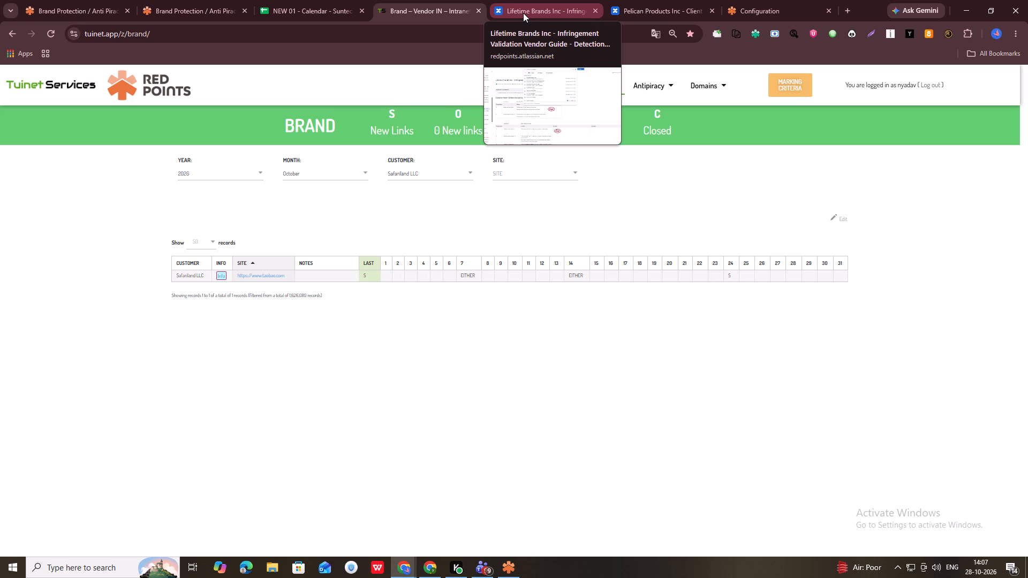
Load the lovegobuy.com Taobao product page in place of the plugin's Configuration page.
click(797, 0)
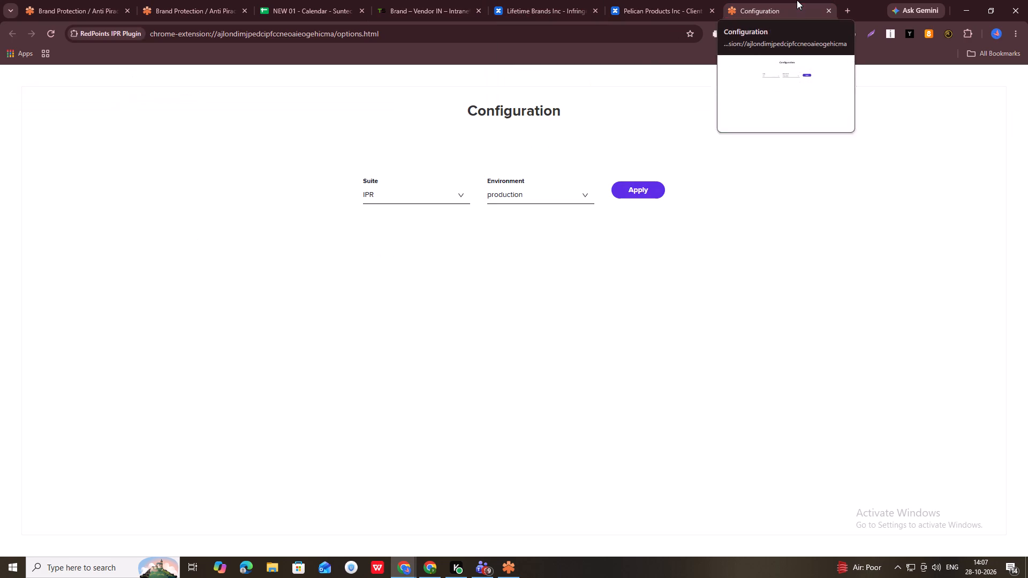
click(475, 34)
text(love)
key(Return)
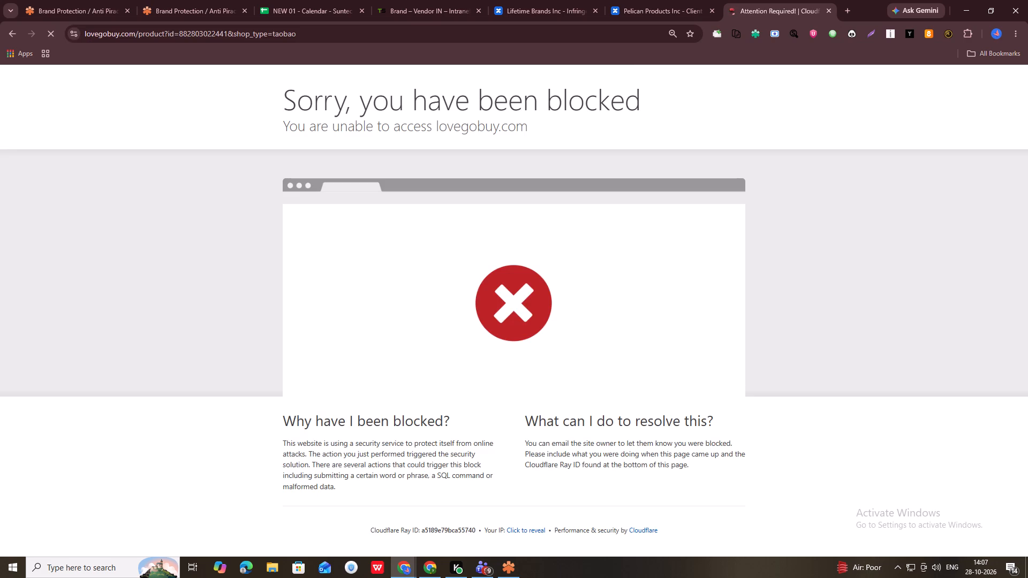
Connect Urban VPN through the United States (USA) location.
click(815, 33)
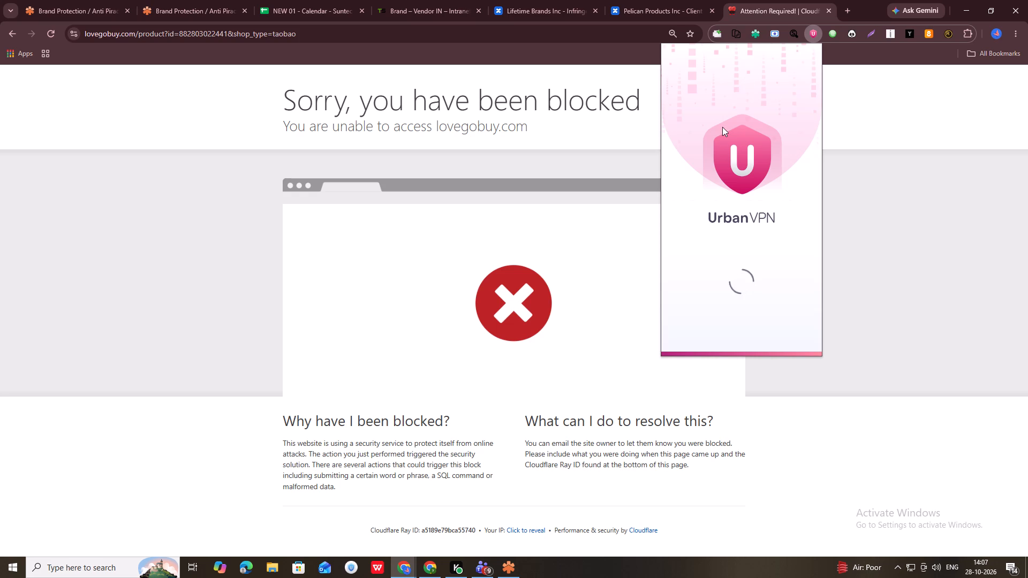
click(740, 161)
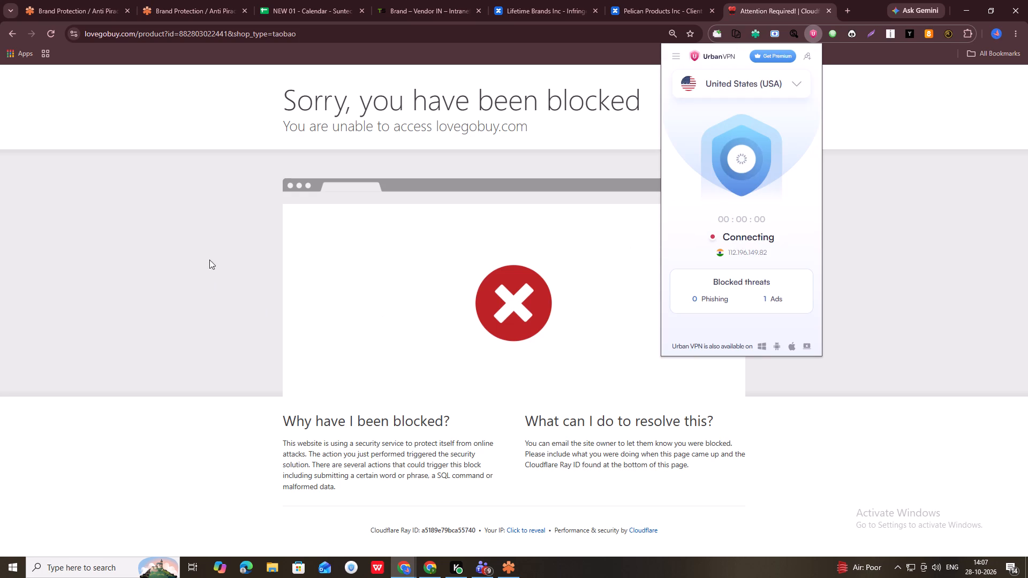
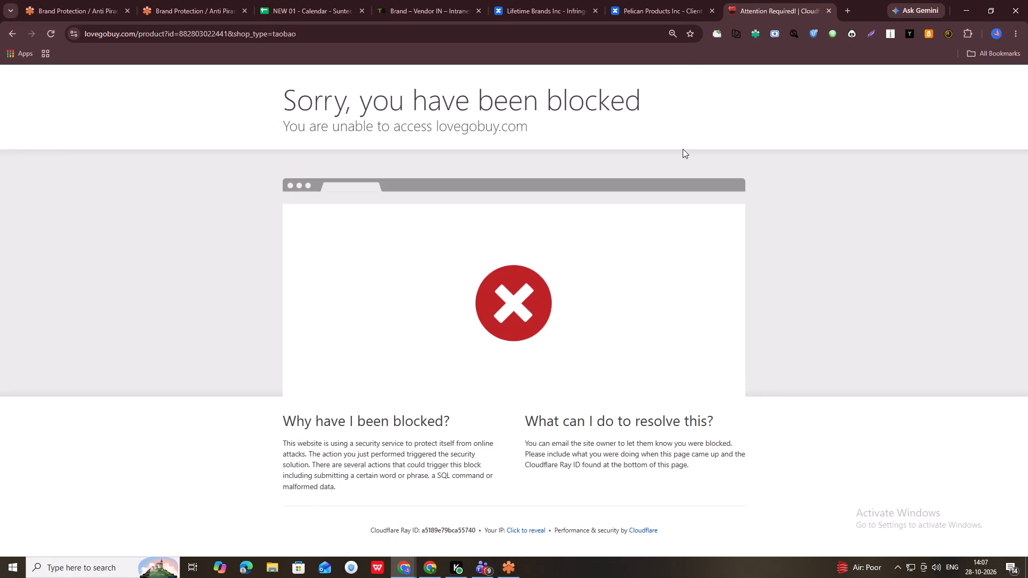
Reload the blocked lovegobuy.com product page and dismiss its Halloween promotion.
click(50, 33)
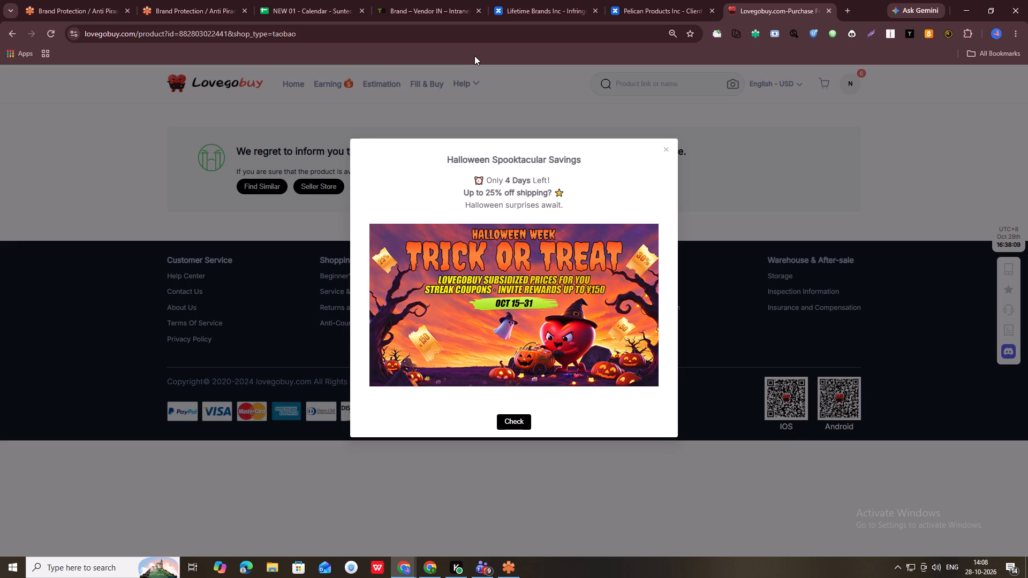
click(664, 150)
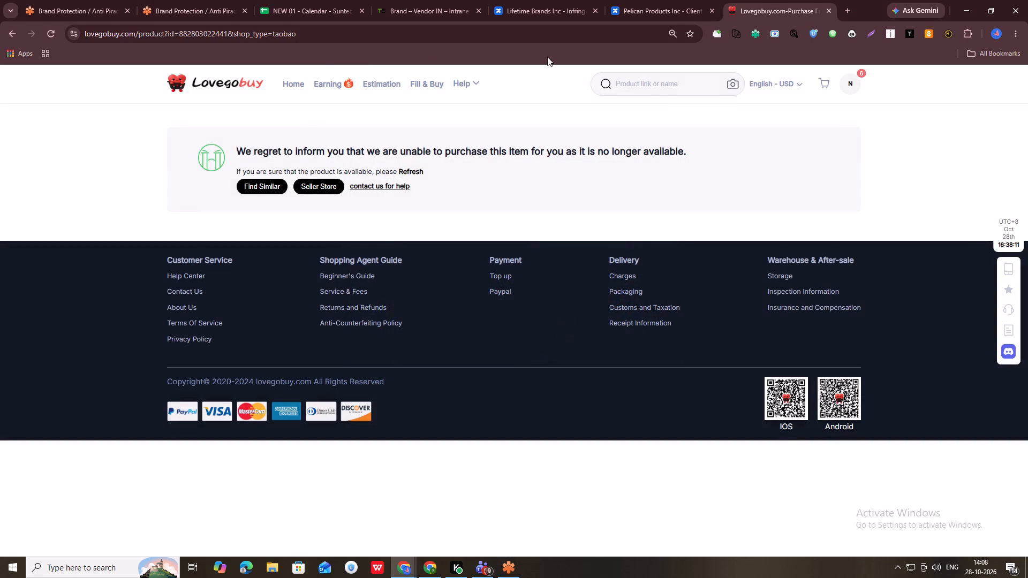
Run a Lovegobuy image search with the teal Bianchi jersey picture, Screenshot (43), from the Downloads folder.
click(661, 87)
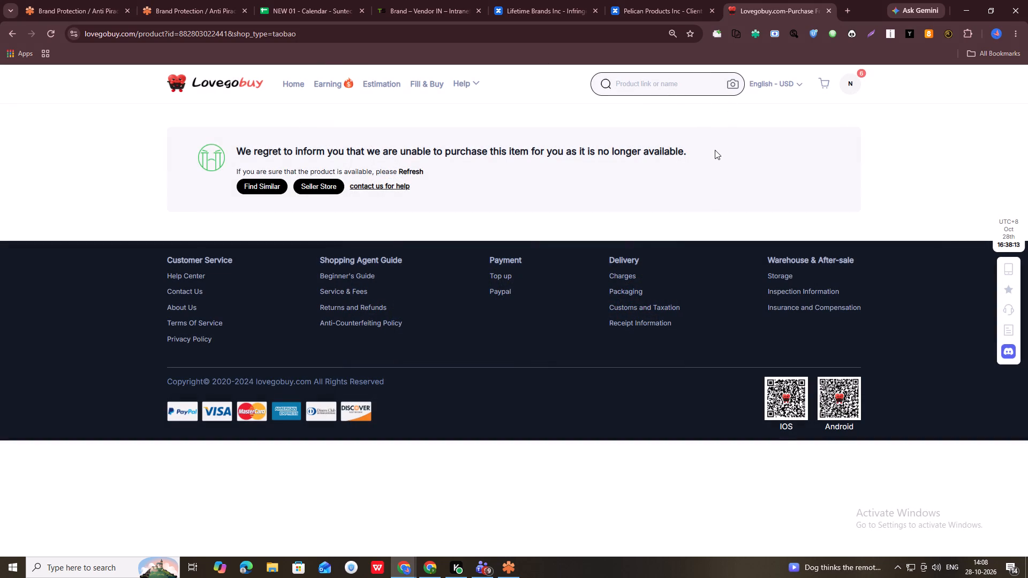
click(732, 80)
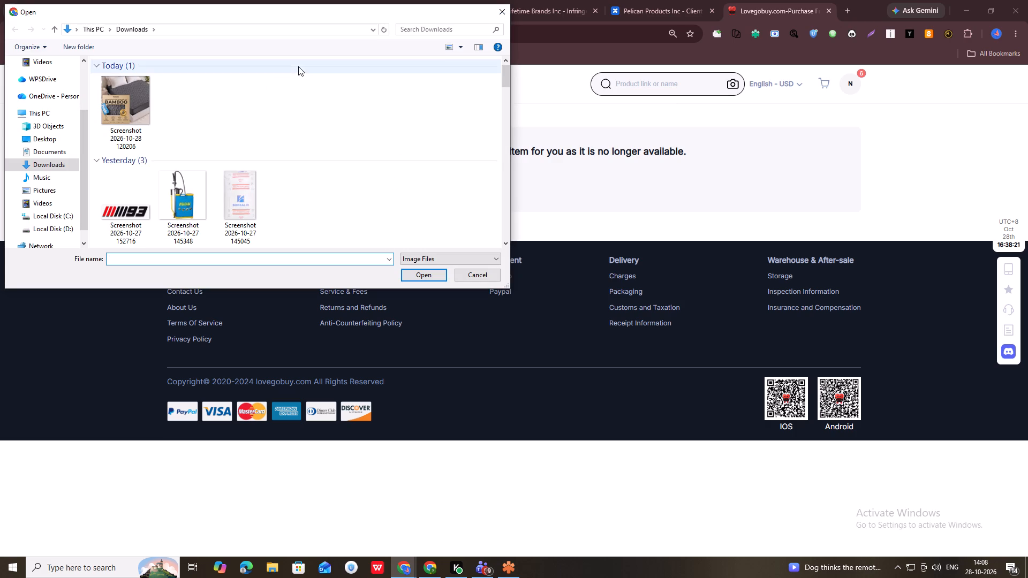
scroll(250, 140, down, 3)
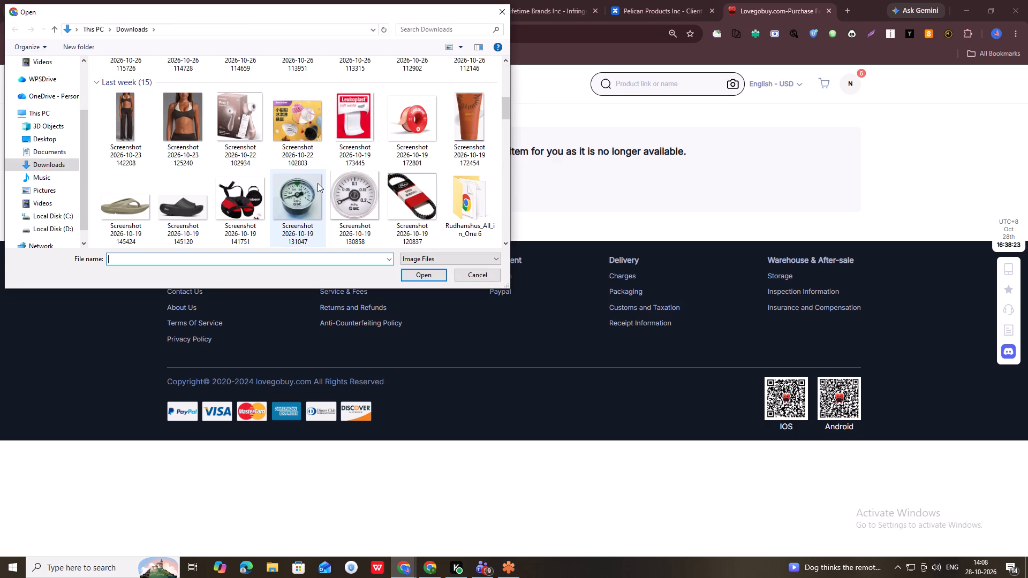
scroll(318, 183, down, 2)
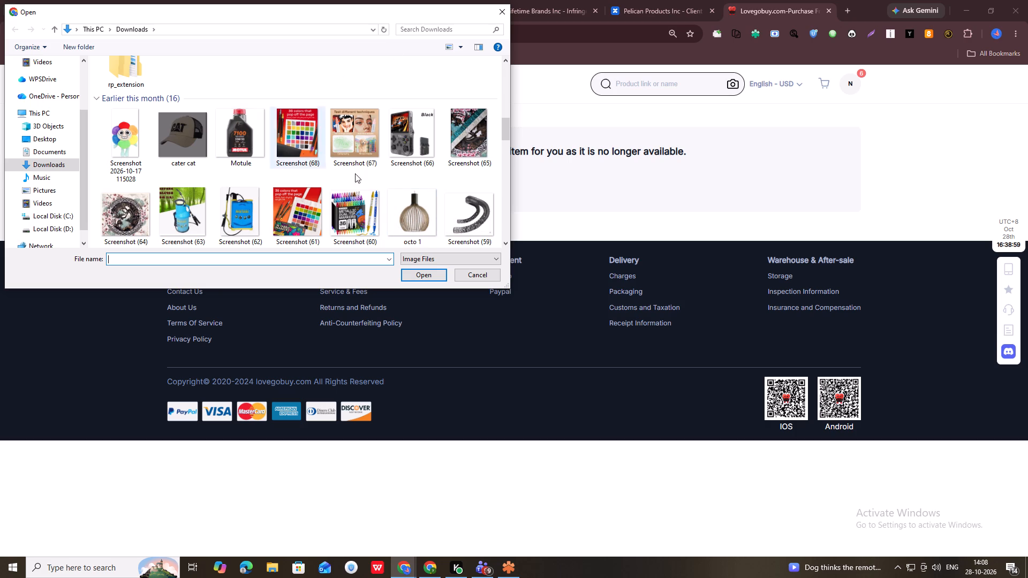
scroll(346, 165, down, 2)
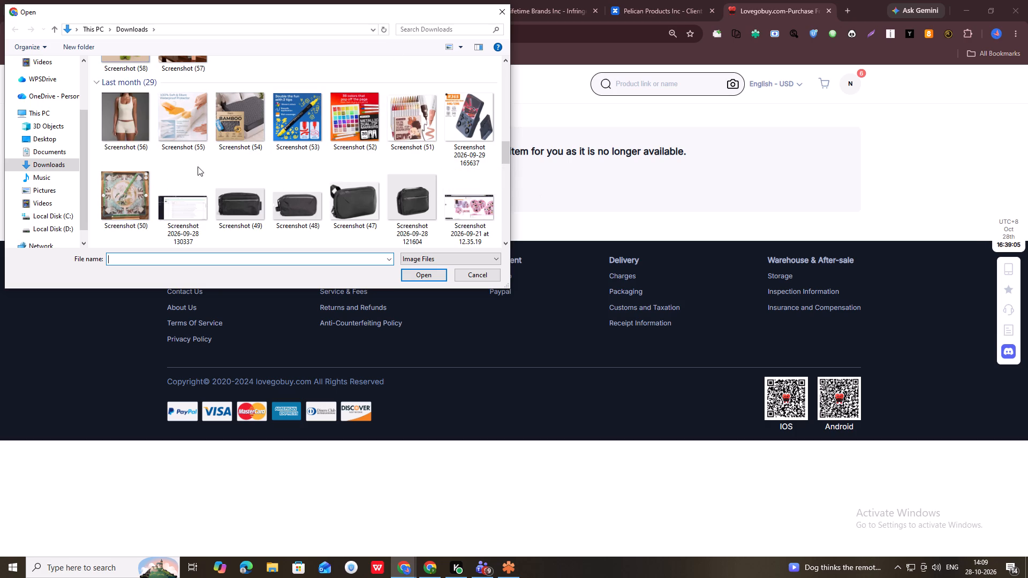
scroll(351, 158, down, 2)
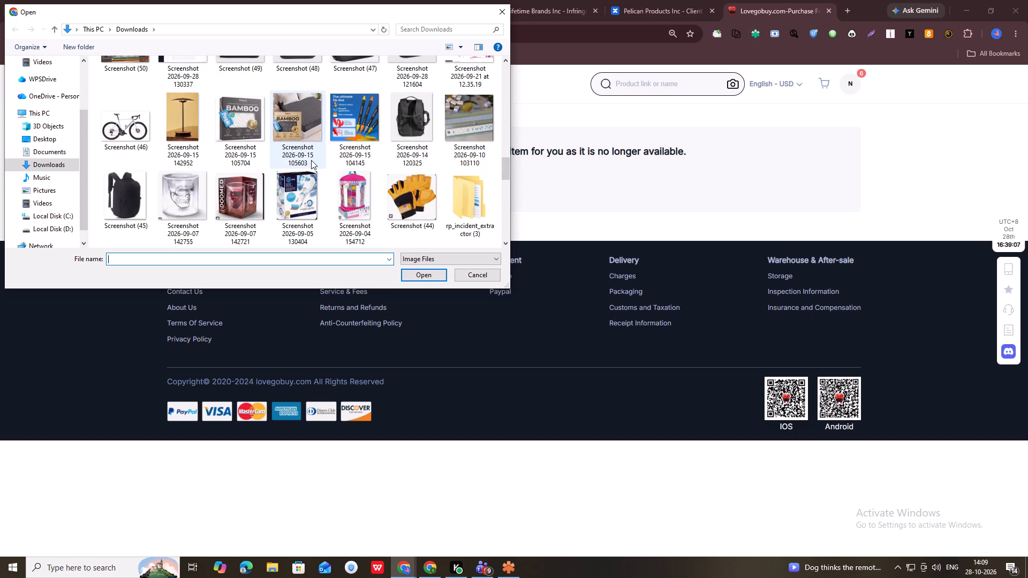
scroll(396, 158, down, 2)
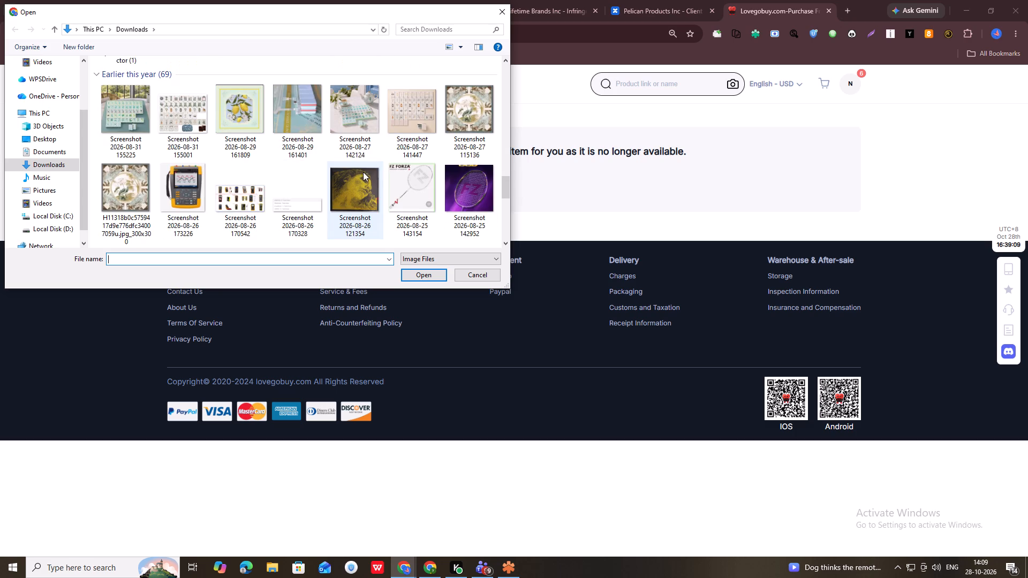
scroll(338, 180, up, 2)
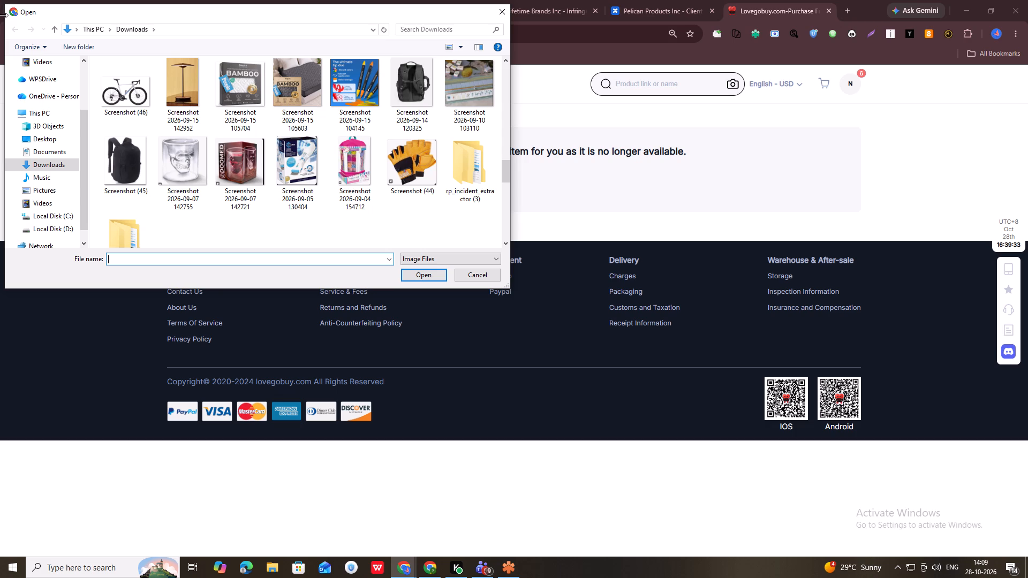
scroll(324, 182, down, 2)
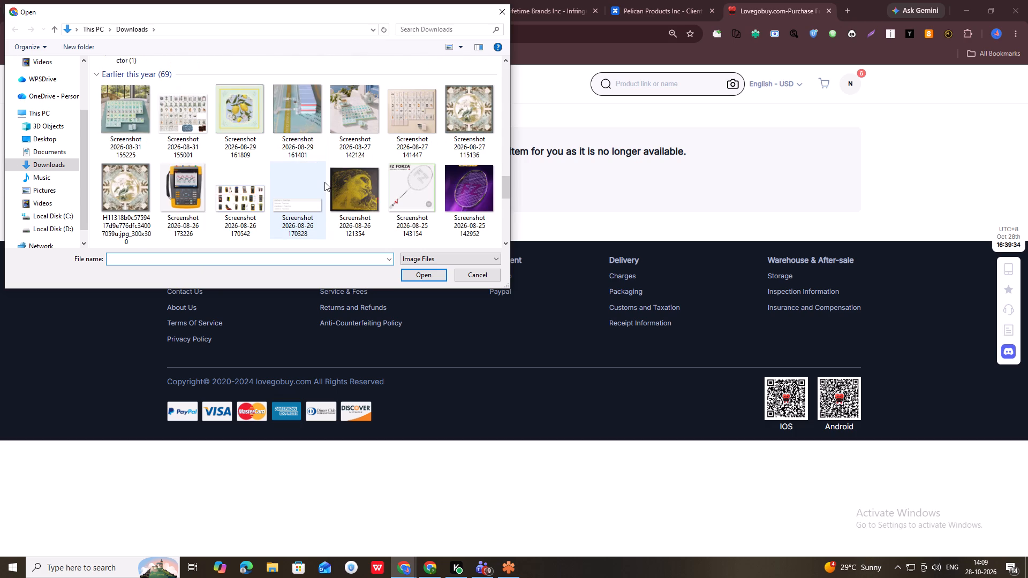
scroll(289, 183, down, 1)
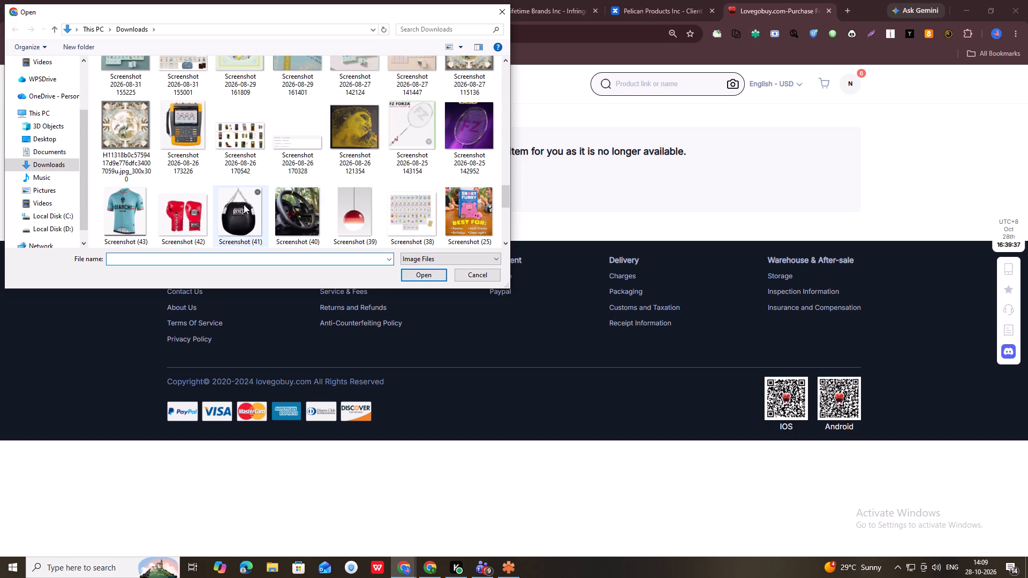
click(113, 205)
click(427, 277)
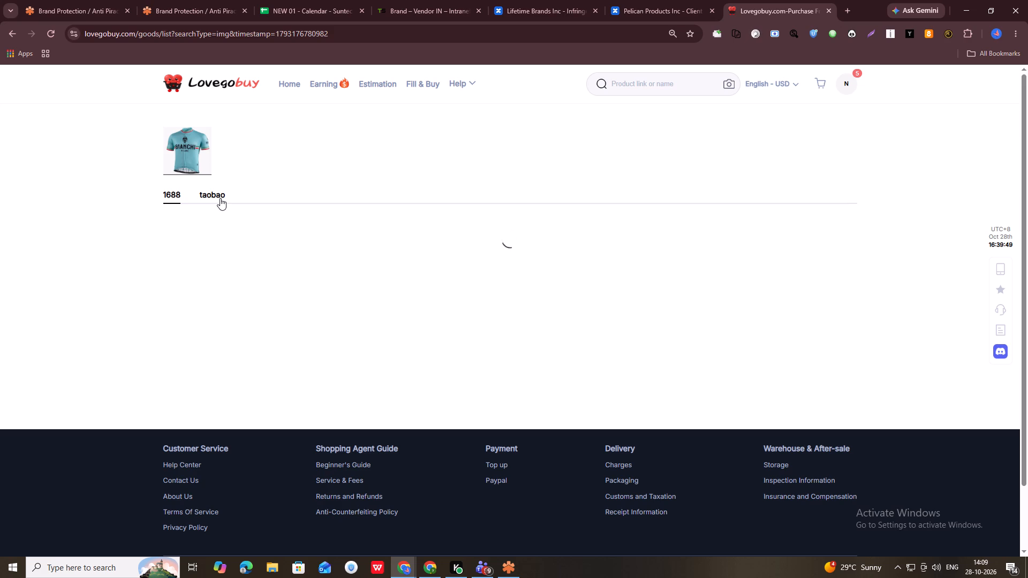
Check the taobao results of the image search, and look through the 1688 results to the end of the list.
click(220, 198)
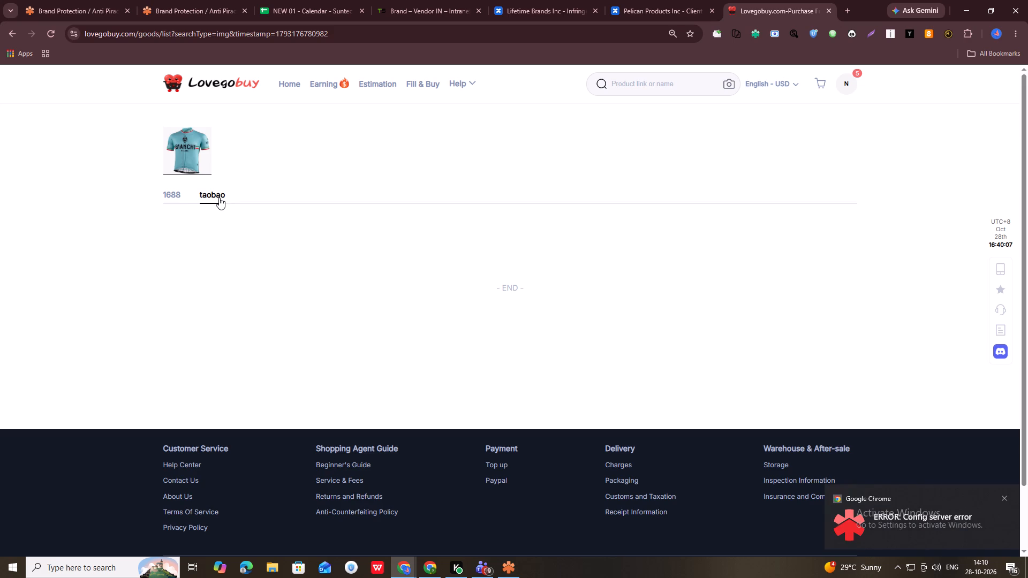
click(163, 195)
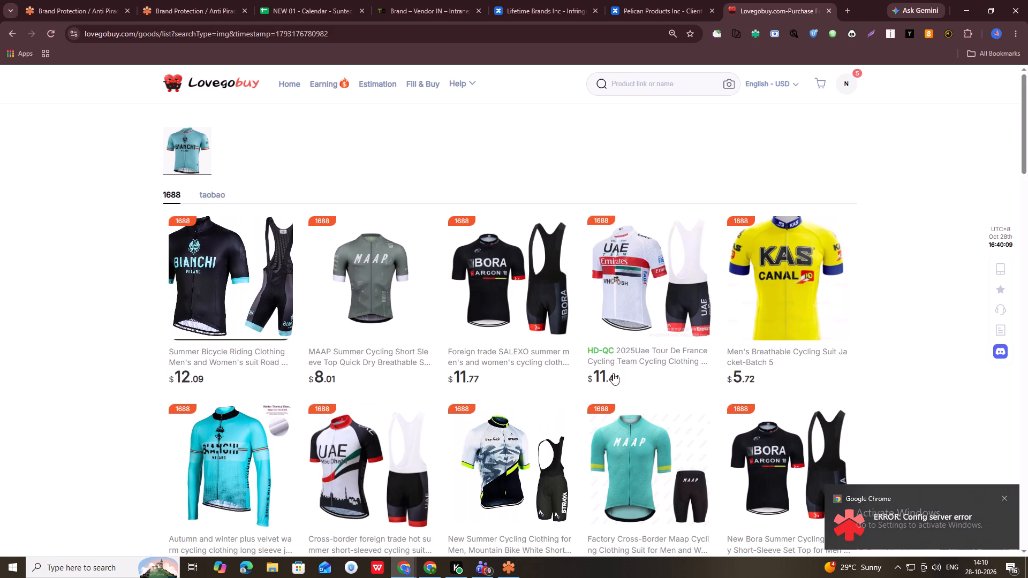
scroll(647, 372, down, 7)
scroll(647, 372, down, 20)
scroll(647, 372, down, 13)
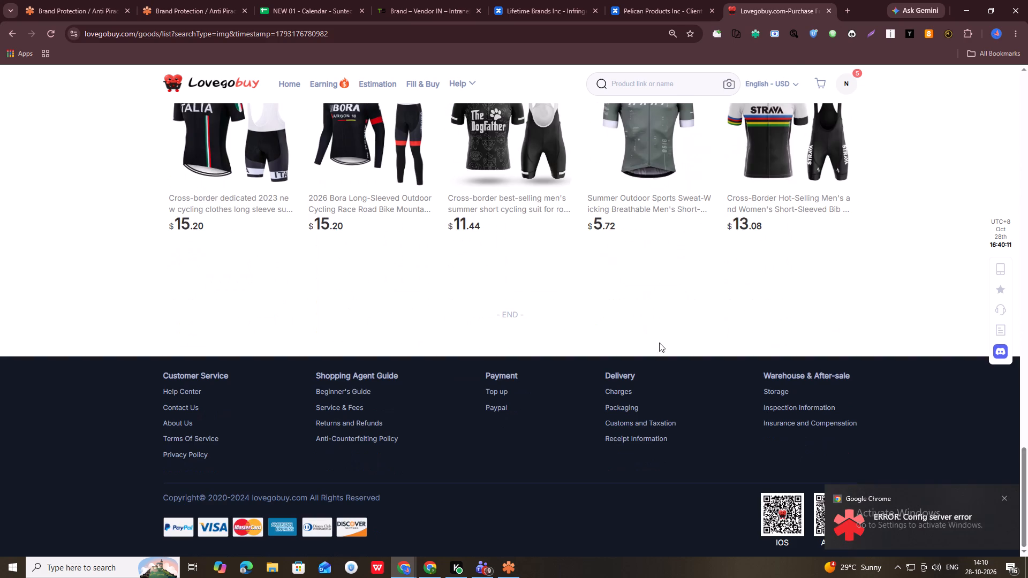
scroll(659, 343, down, 5)
Open each white dotted and teal short-sleeved Bianchi cycling suit in the lower rows of the 1688 results in its own tab.
scroll(652, 328, up, 5)
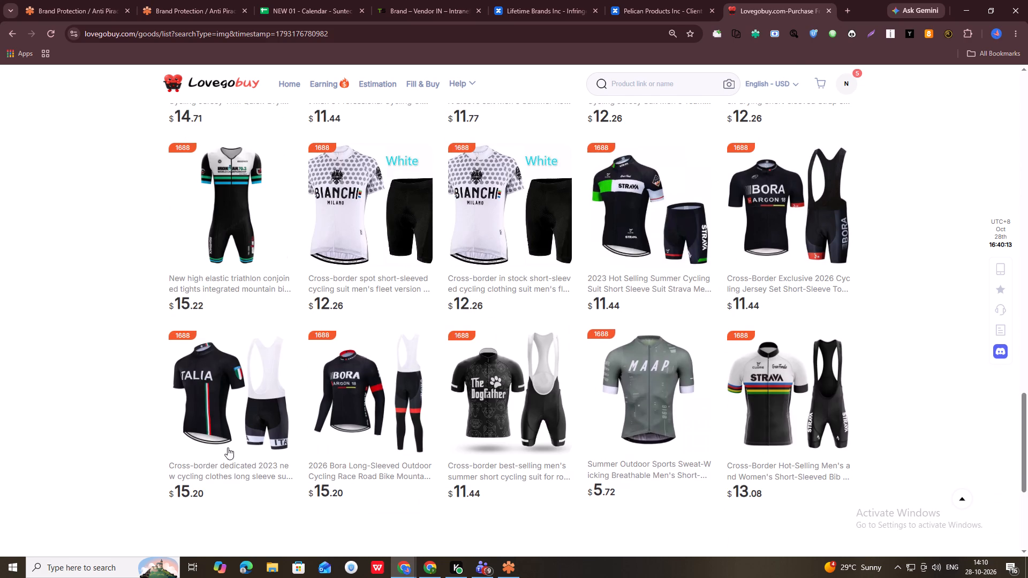
scroll(410, 408, up, 2)
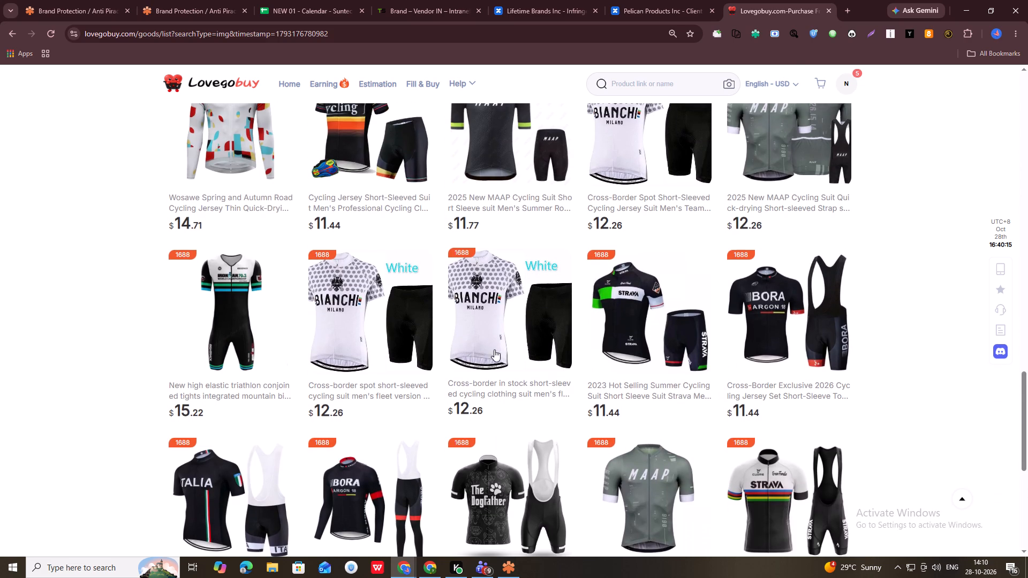
middle_click(490, 337)
click(0, 348)
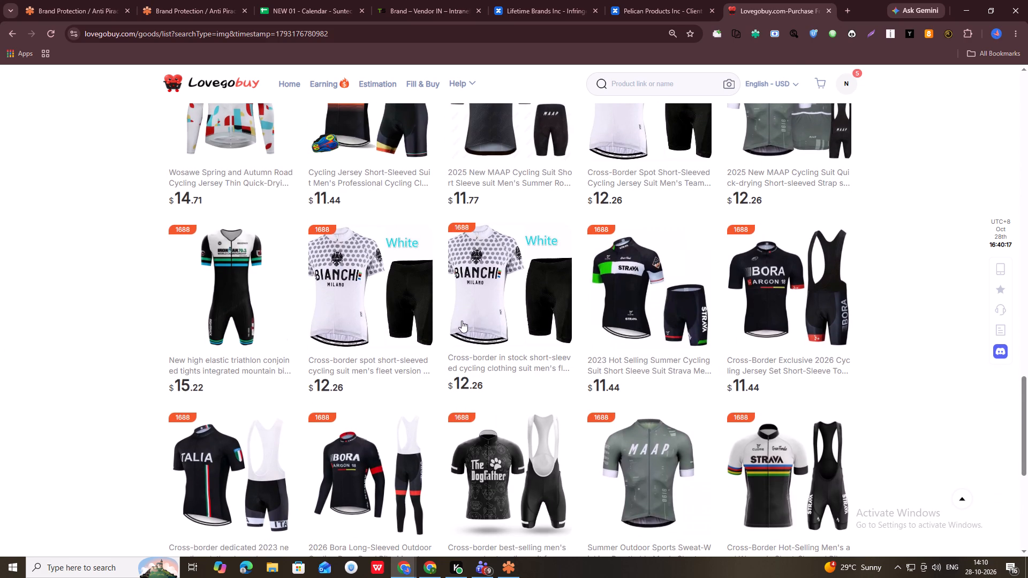
ctrl+click(521, 307)
ctrl+click(359, 290)
scroll(698, 391, up, 4)
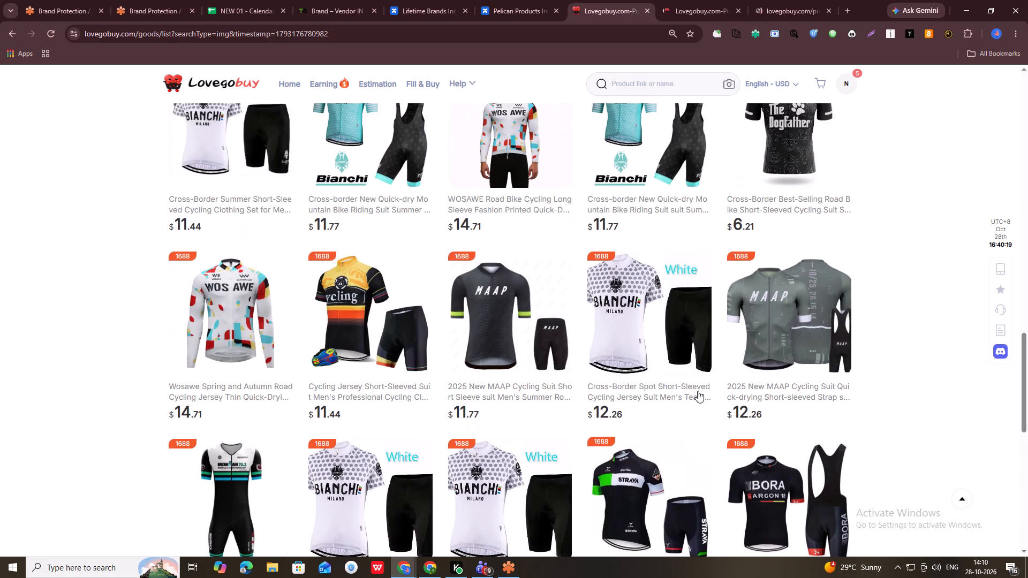
ctrl+click(651, 327)
scroll(484, 444, up, 3)
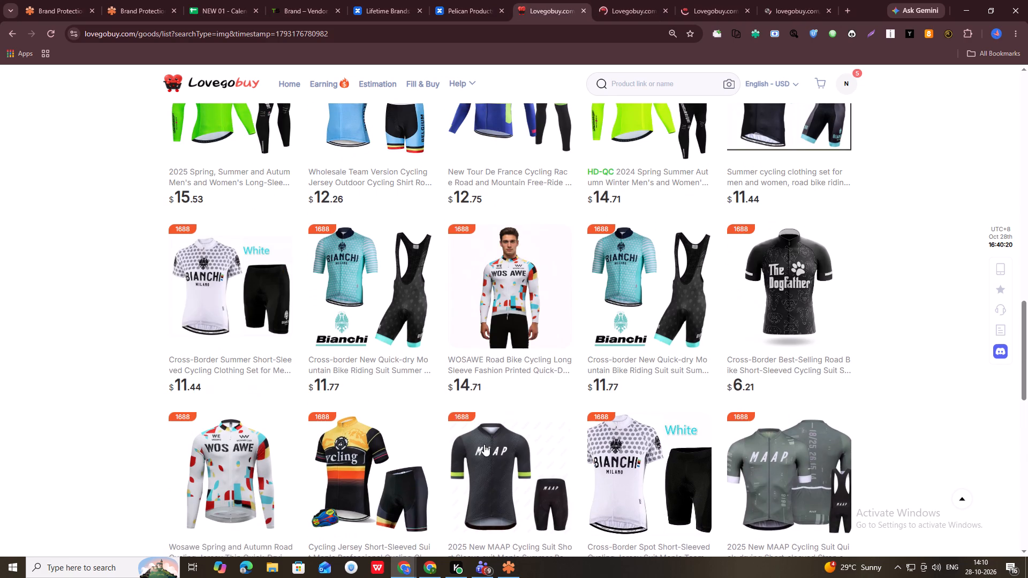
ctrl+click(635, 299)
ctrl+click(372, 285)
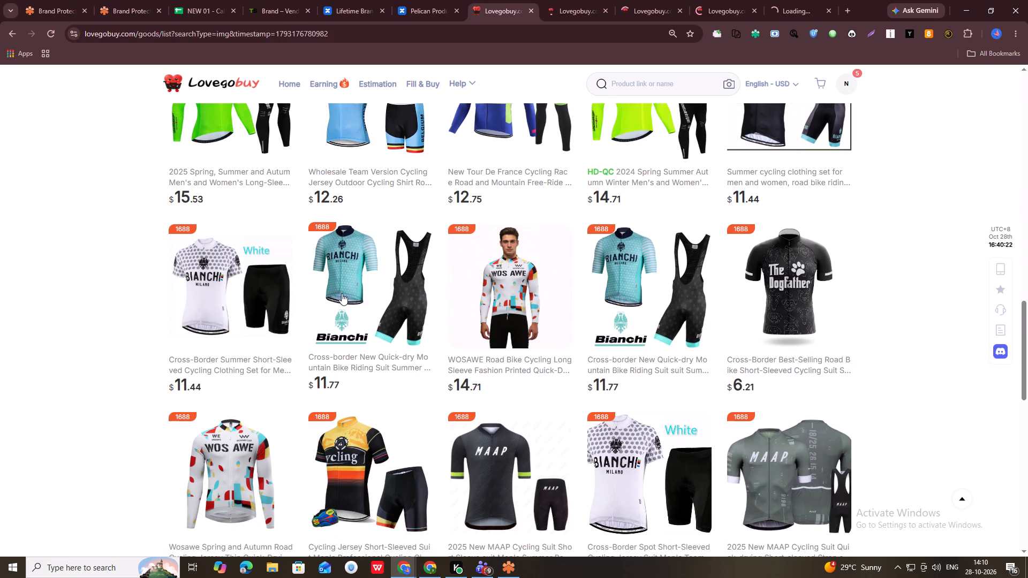
ctrl+click(226, 291)
Open the black, polka-dot and teal long-sleeved Bianchi suits in separate tabs, and open and close the velvet long-sleeved jersey's tab.
scroll(631, 438, up, 5)
ctrl+click(787, 378)
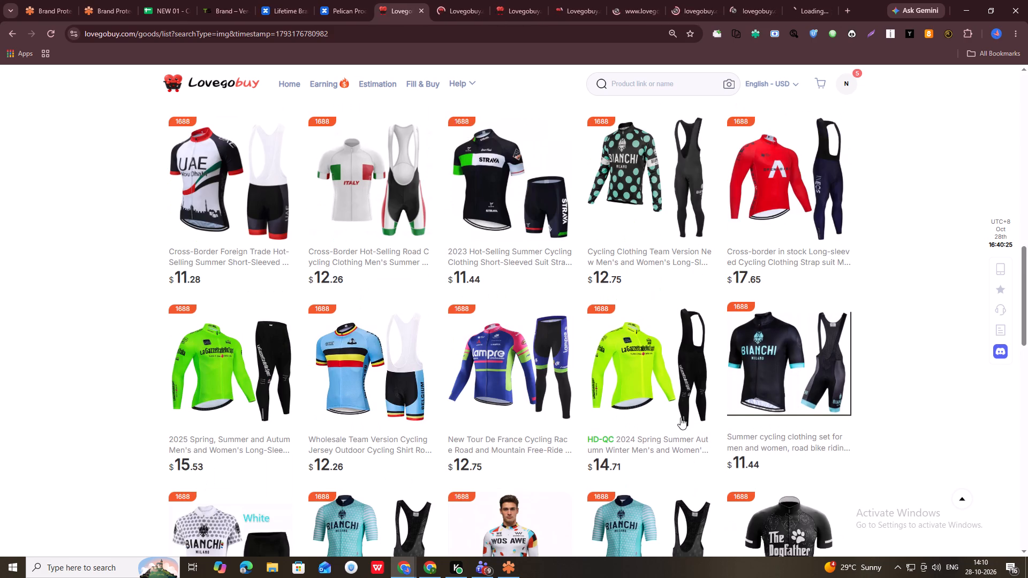
scroll(556, 481, up, 3)
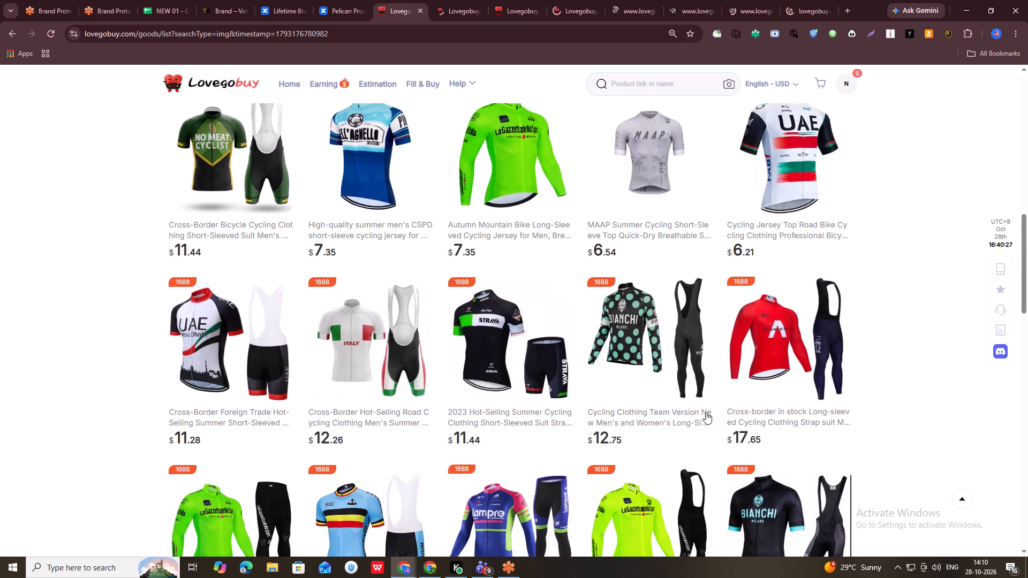
ctrl+click(651, 349)
scroll(731, 430, up, 1)
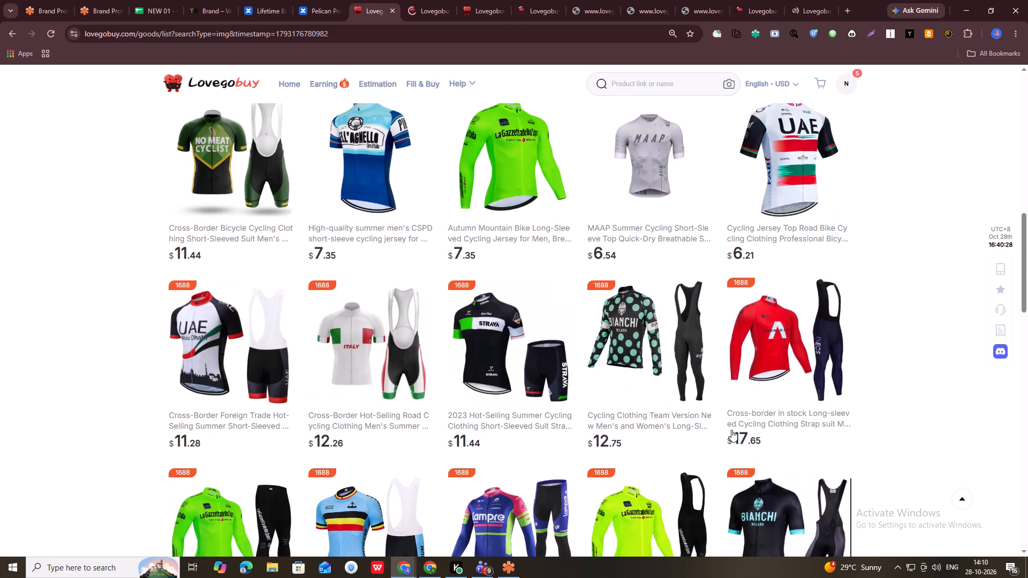
scroll(731, 430, up, 4)
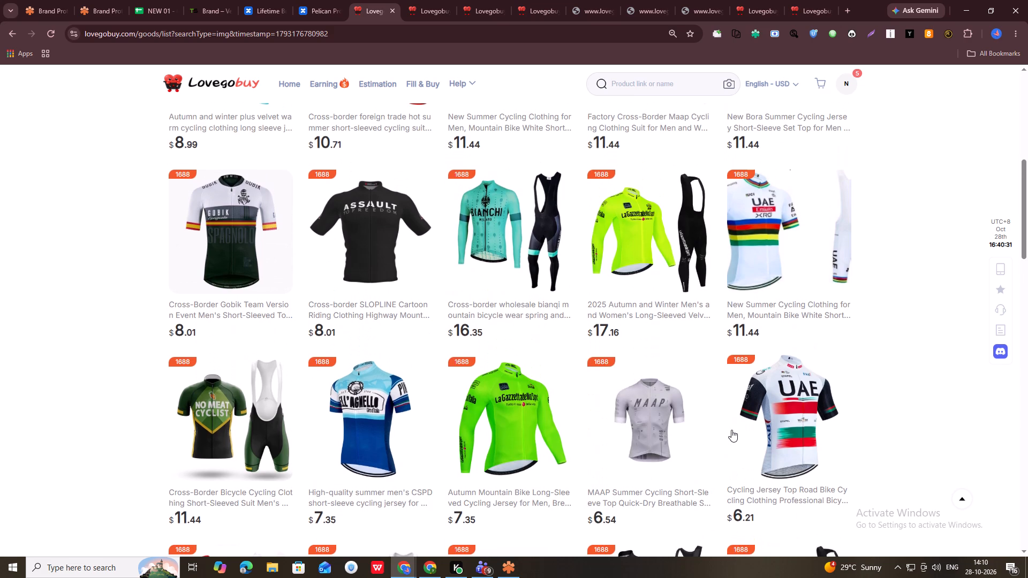
scroll(731, 430, up, 1)
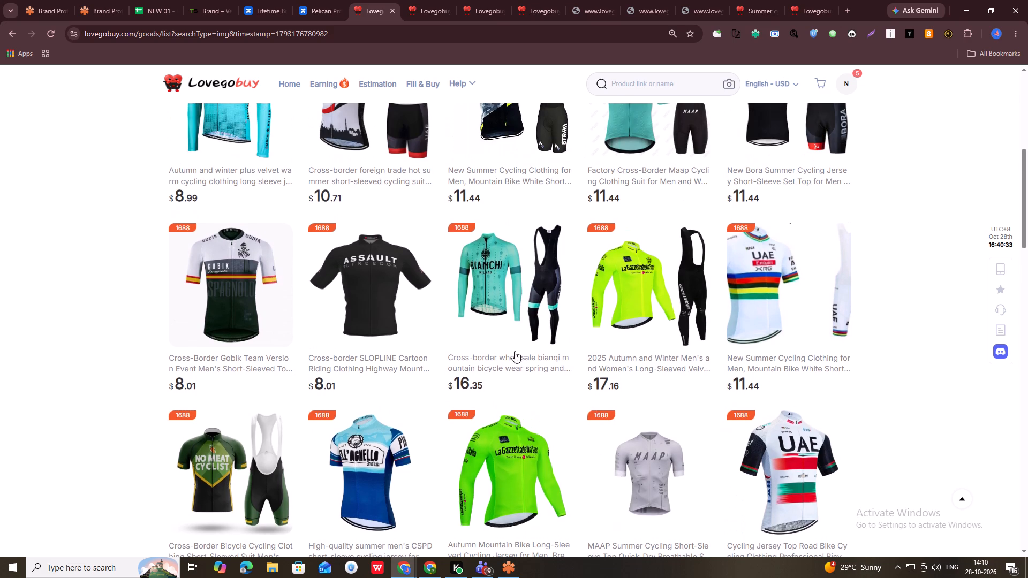
ctrl+click(489, 282)
scroll(717, 427, up, 4)
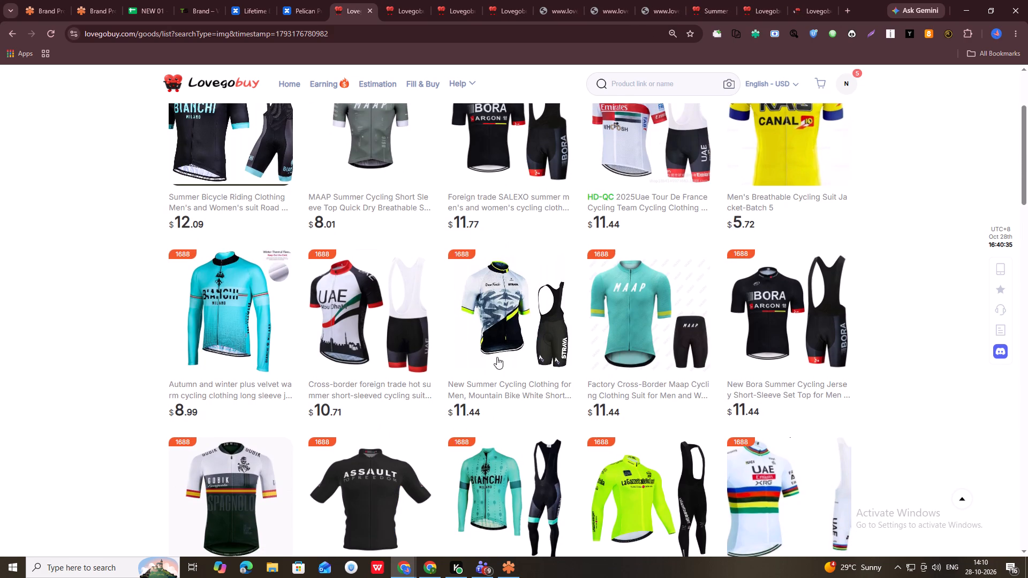
ctrl+click(245, 338)
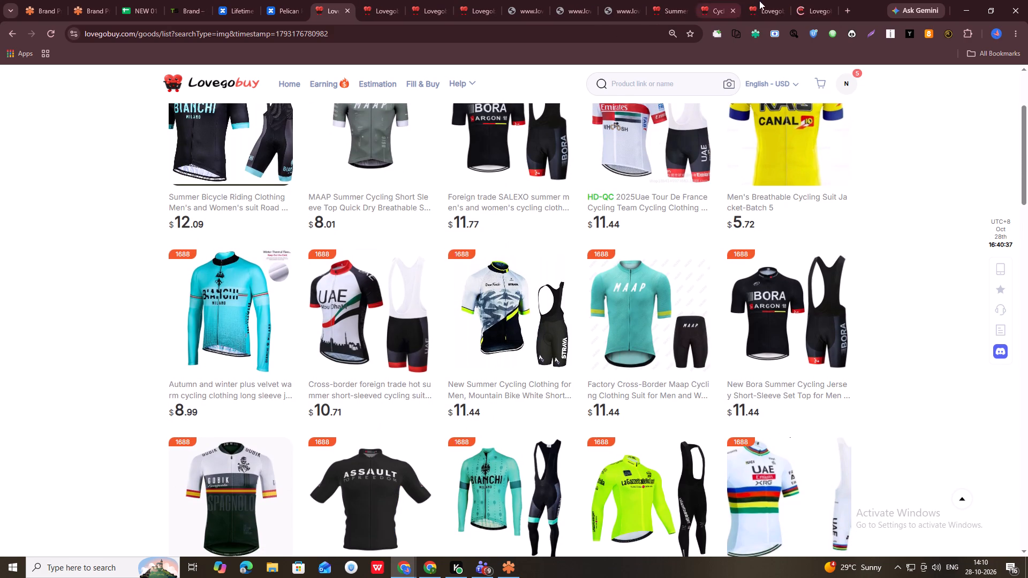
middle_click(813, 0)
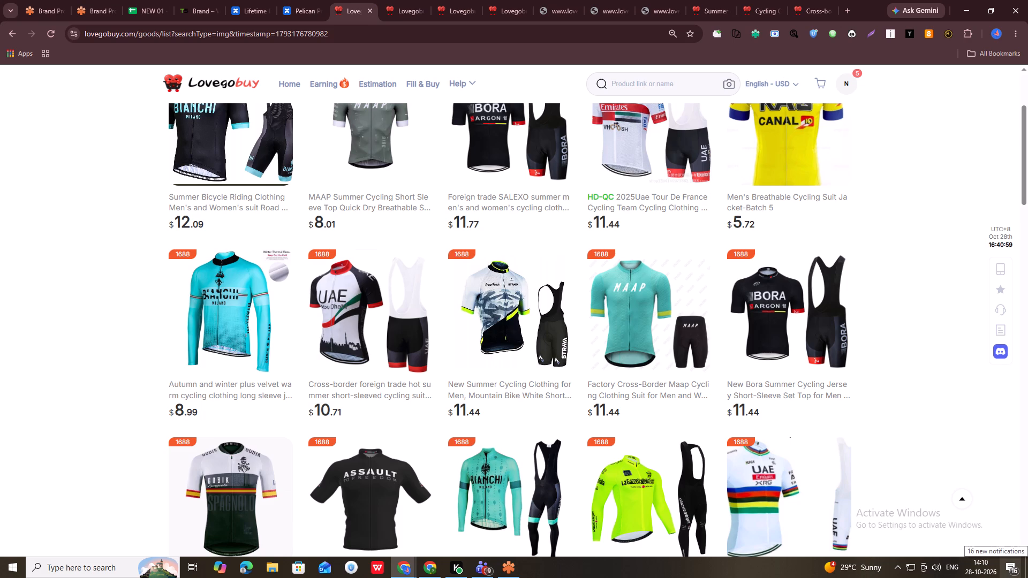
Reload the three Lovegobuy listing tabs that failed to connect.
click(395, 0)
click(573, 0)
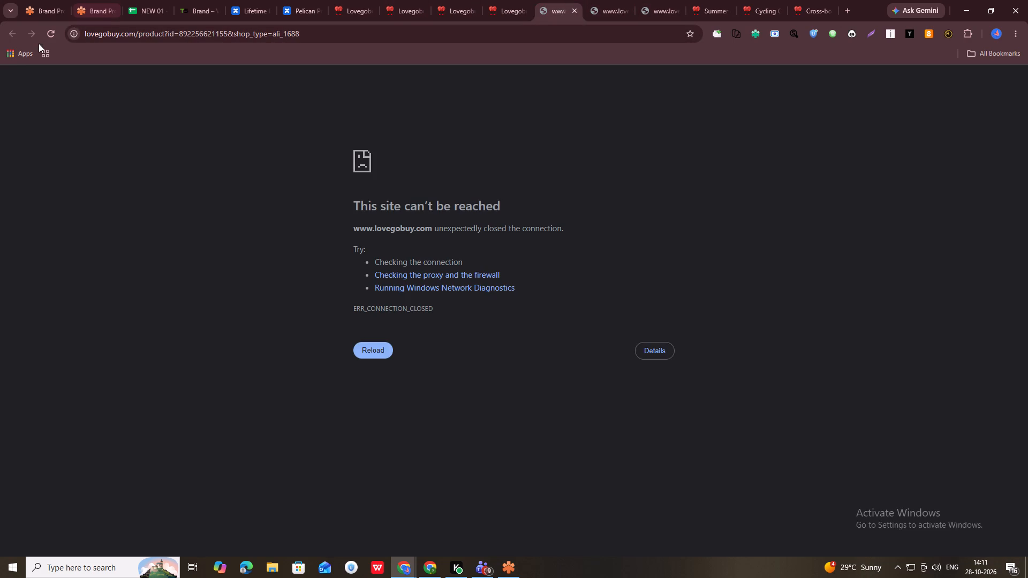
click(46, 33)
click(600, 0)
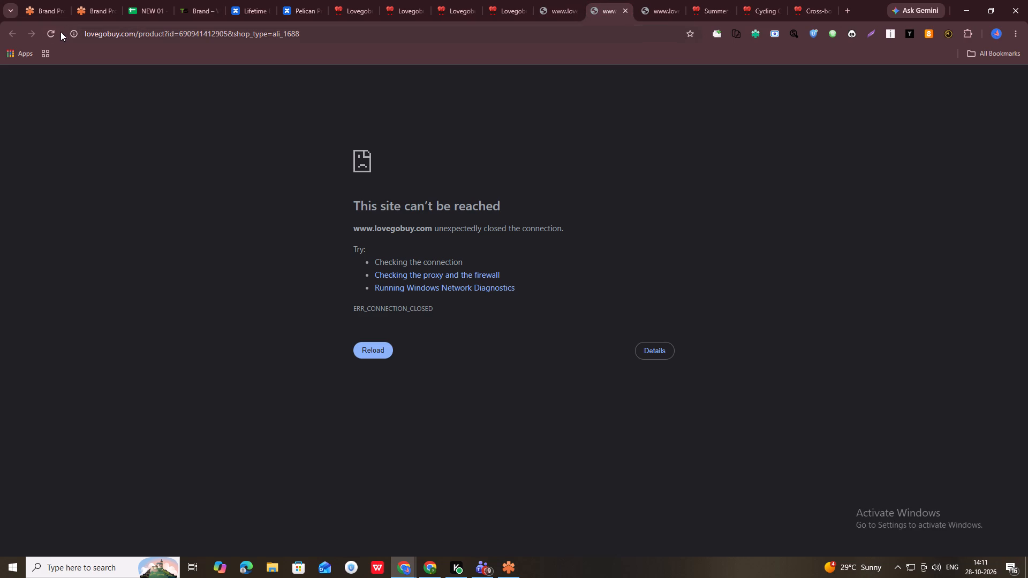
click(59, 32)
click(664, 0)
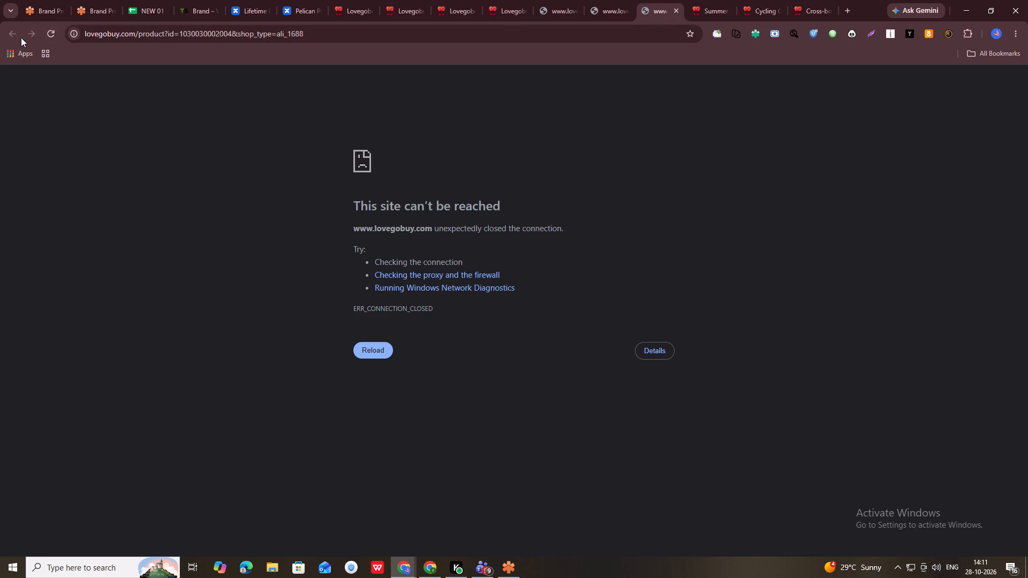
click(49, 31)
Check the opened and reloaded Lovegobuy listing tabs for available products, dismissing the account verification prompt.
click(400, 0)
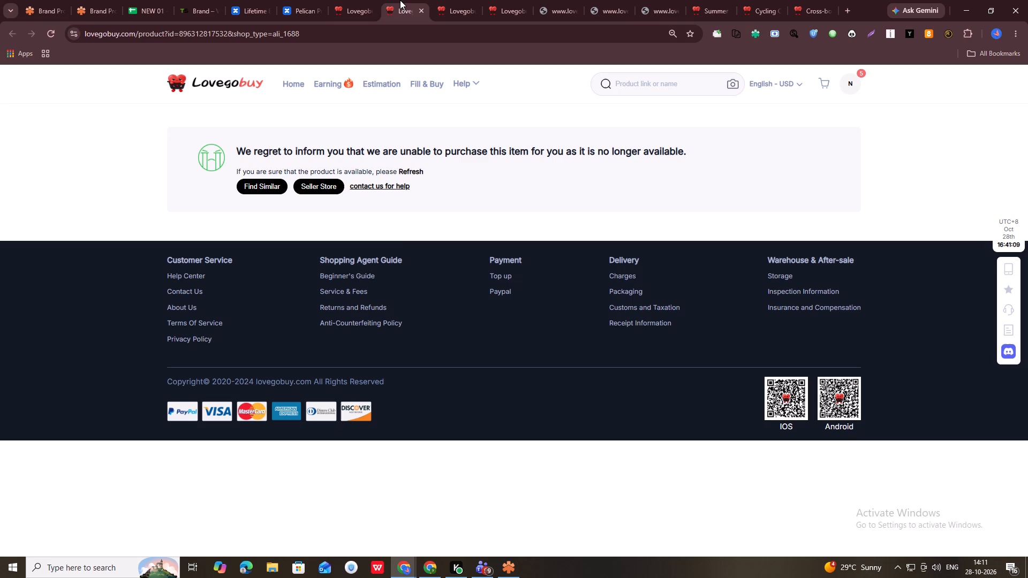
scroll(443, 222, down, 7)
scroll(447, 220, up, 6)
click(436, 0)
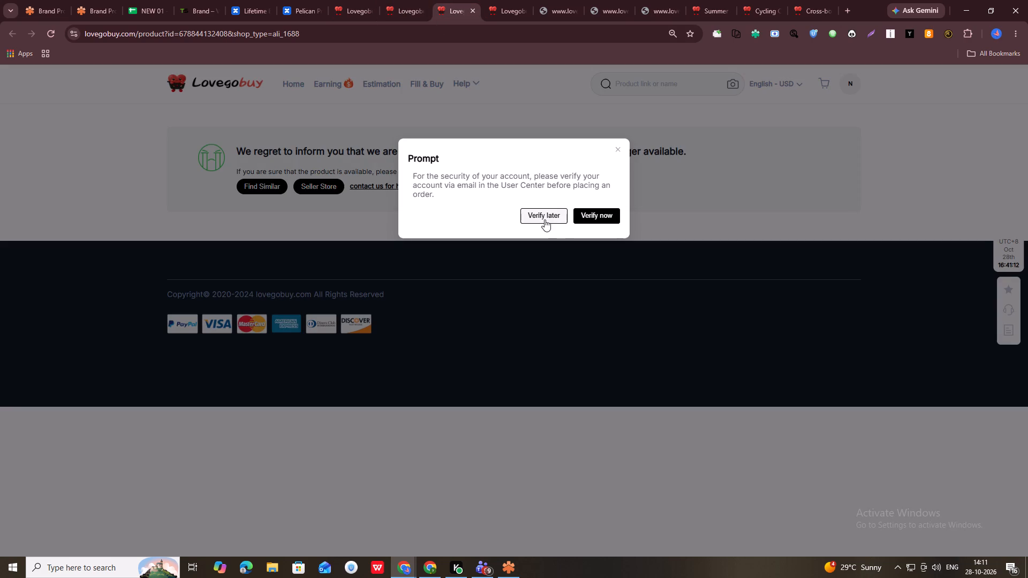
click(617, 151)
click(494, 0)
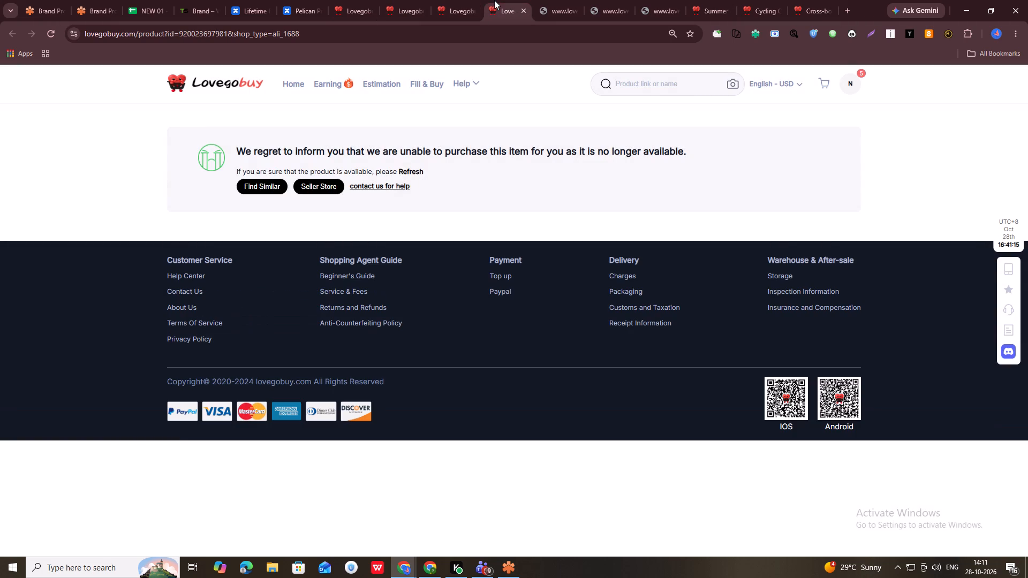
click(555, 0)
click(622, 0)
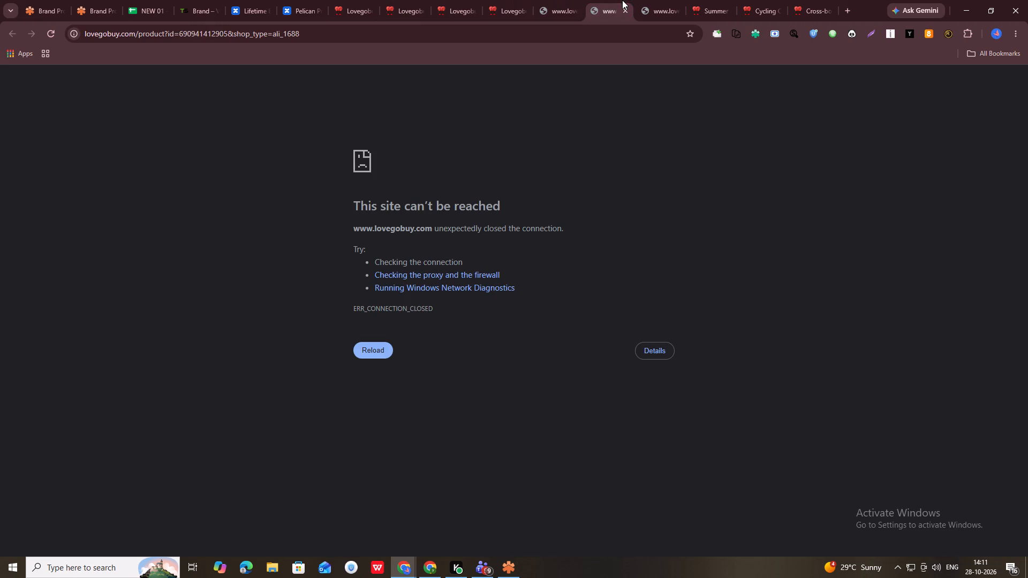
click(652, 4)
Examine the gallery images of the summer cycling clothing set listing for Bianchi branding.
click(702, 0)
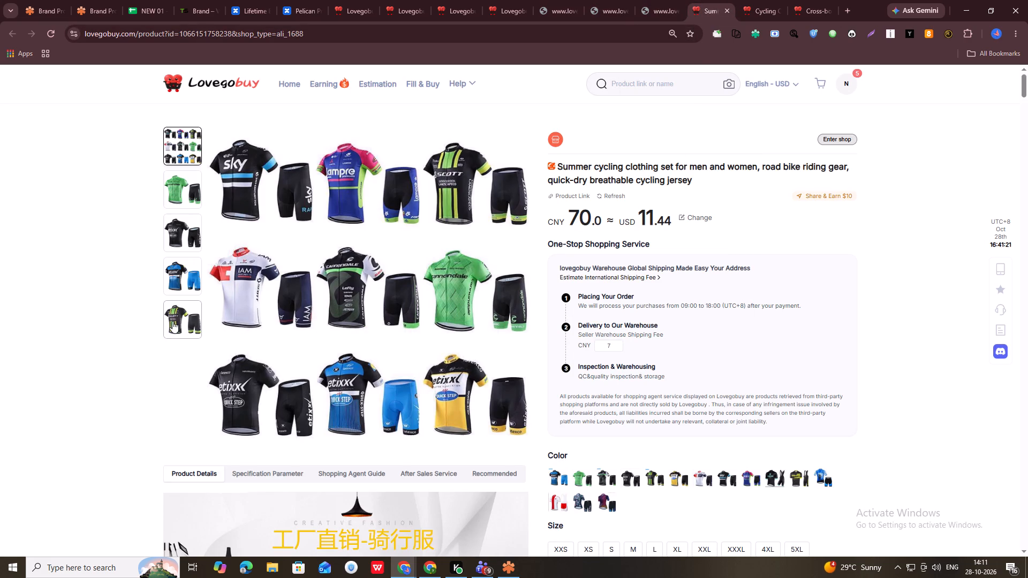
click(179, 317)
click(181, 287)
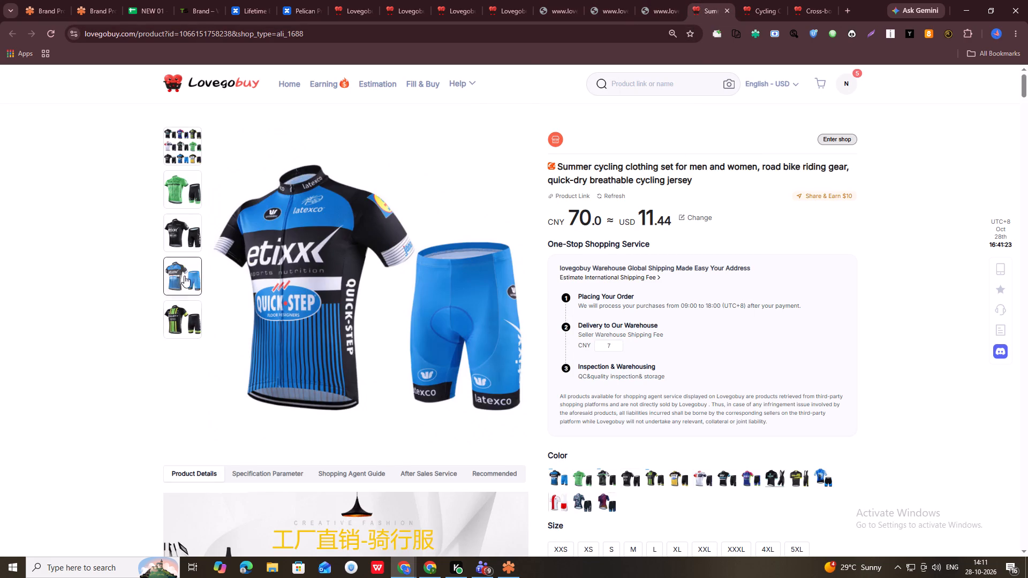
click(186, 247)
click(182, 209)
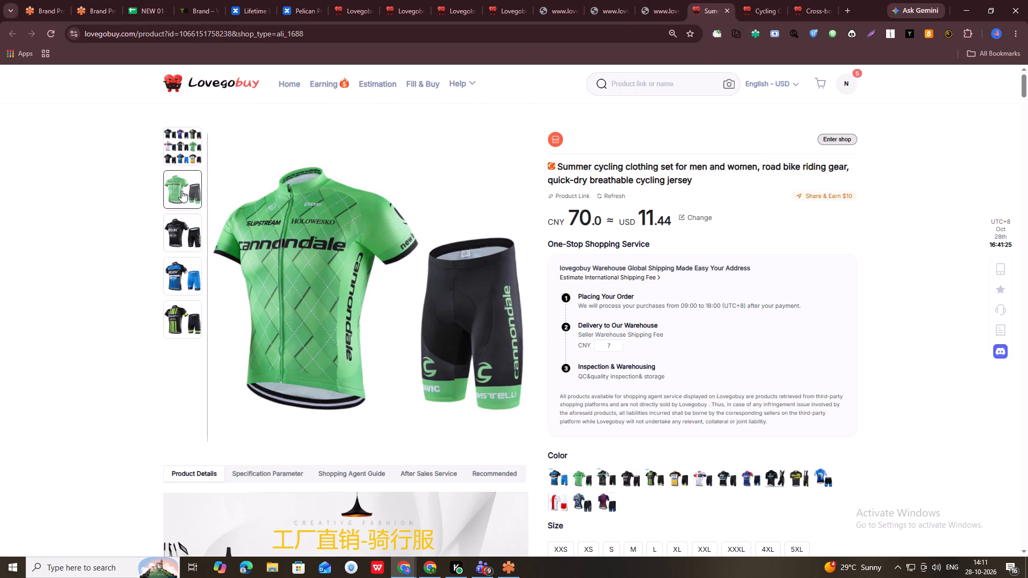
click(180, 162)
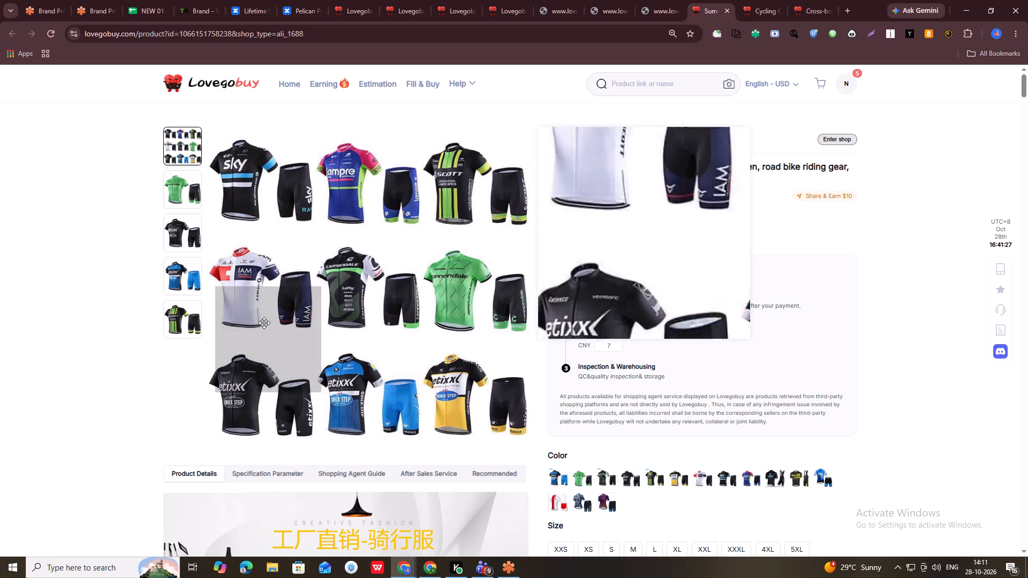
Examine the gallery images of the long-sleeved team version cycling suit listing for Bianchi branding.
click(770, 0)
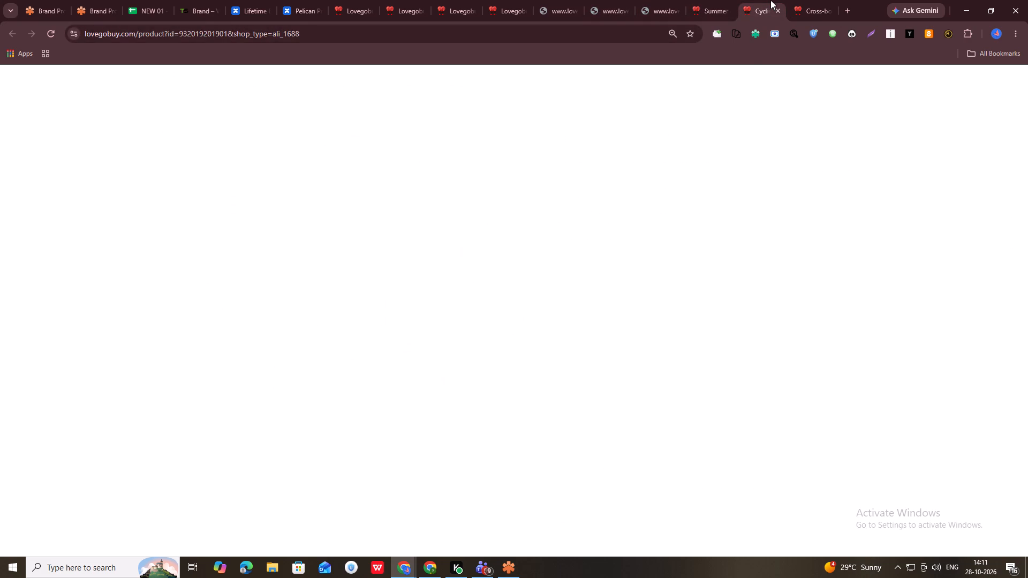
click(159, 323)
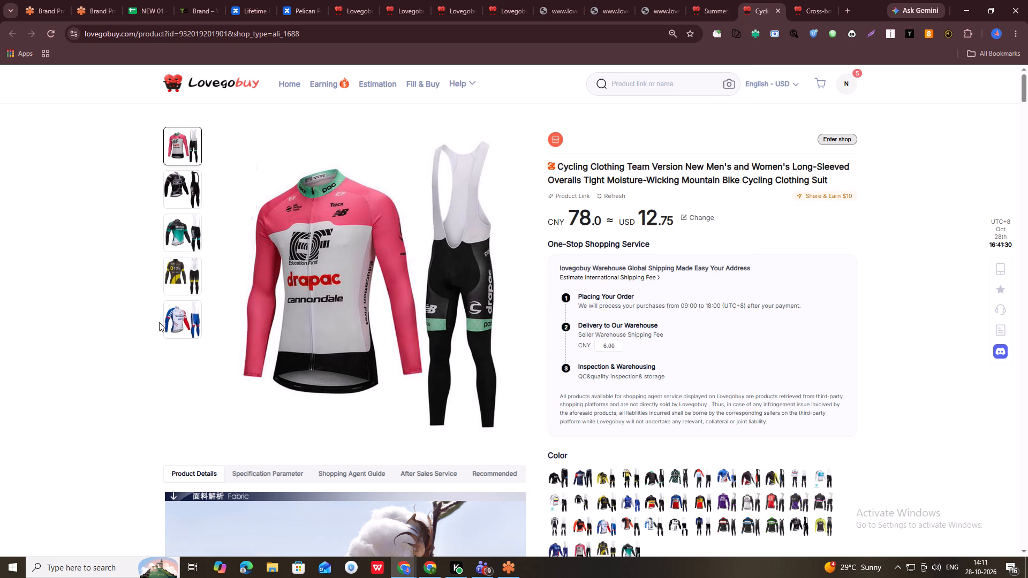
click(175, 316)
click(178, 284)
click(182, 244)
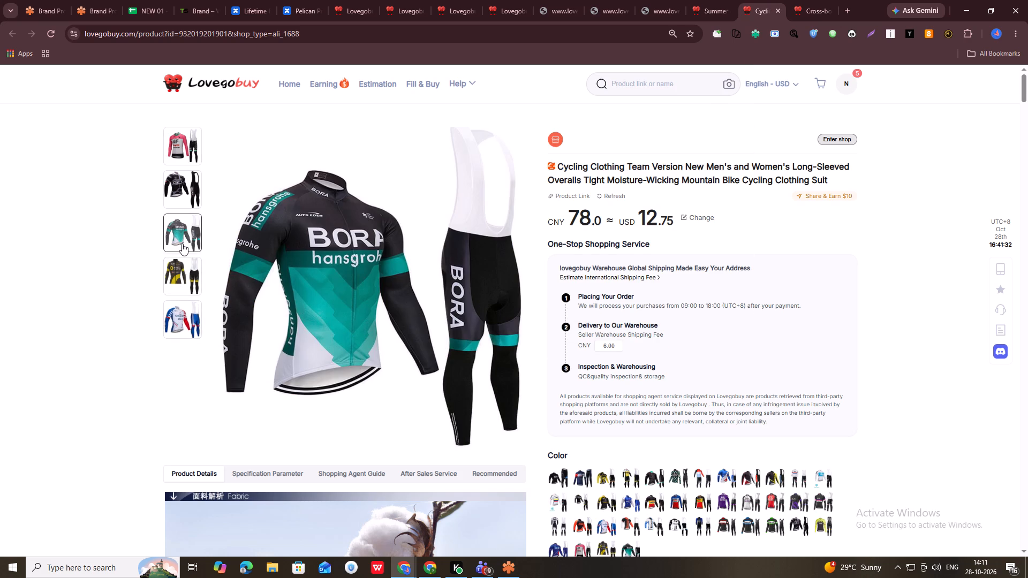
click(179, 182)
click(812, 0)
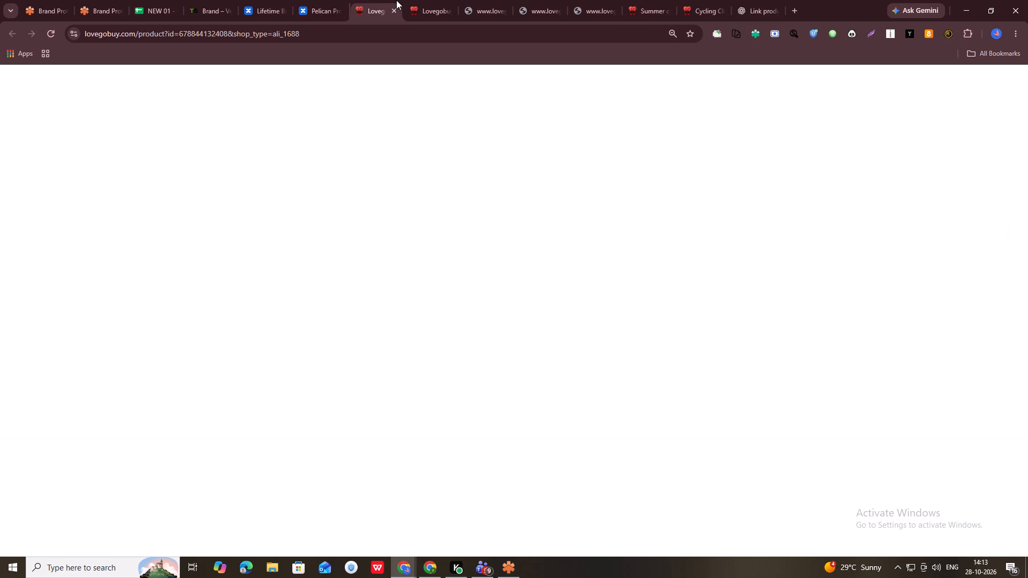
middle_click(396, 0)
middle_click(396, 0)
scroll(396, 0, up, 1)
scroll(396, 0, down, 1)
middle_click(396, 0)
middle_click(396, 0)
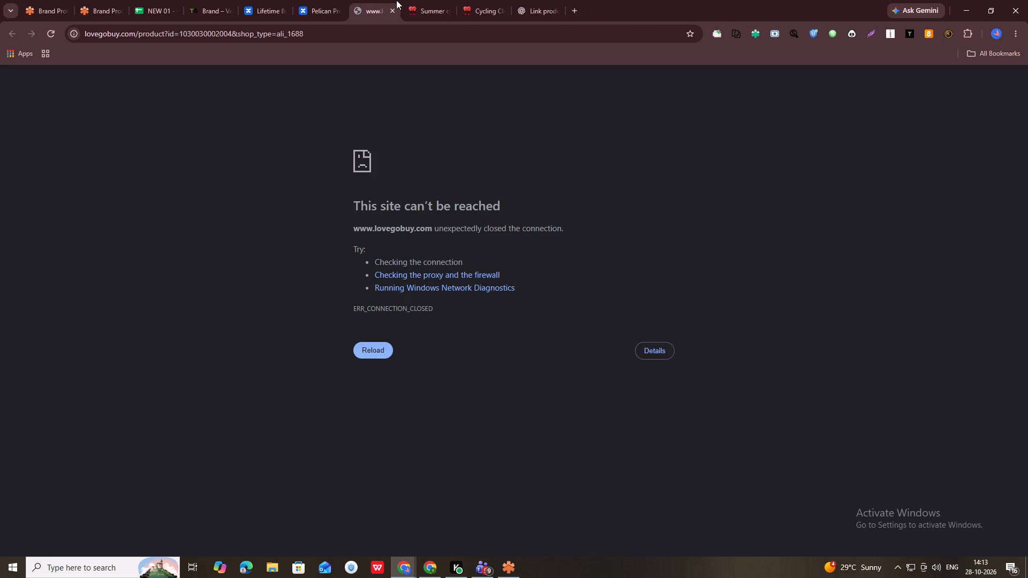
middle_click(396, 0)
middle_click(396, 0)
middle_click(396, 0)
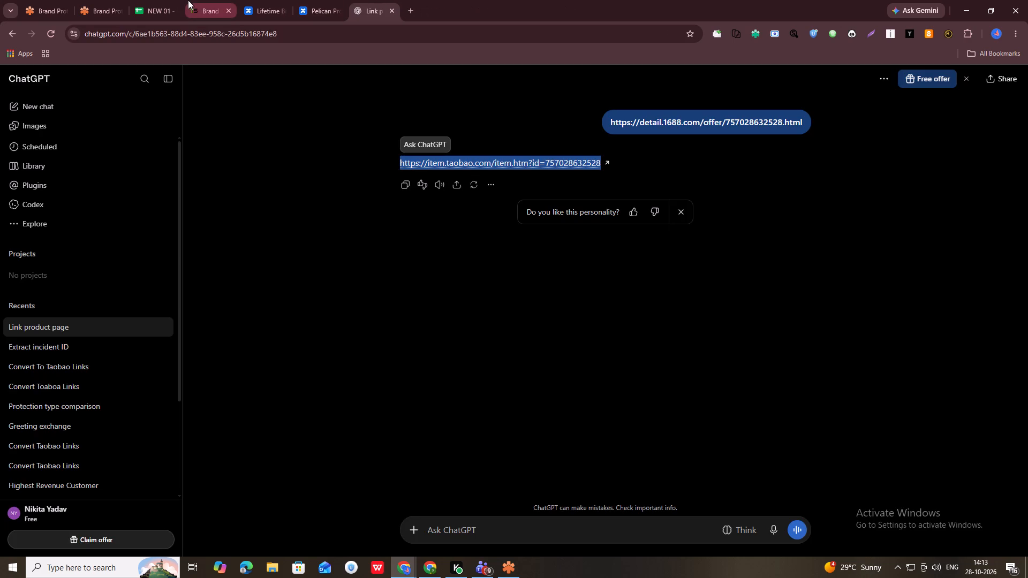
In Tuinet, set Safariland LLC's site status for 28 October 2026 to EITHER.
click(200, 0)
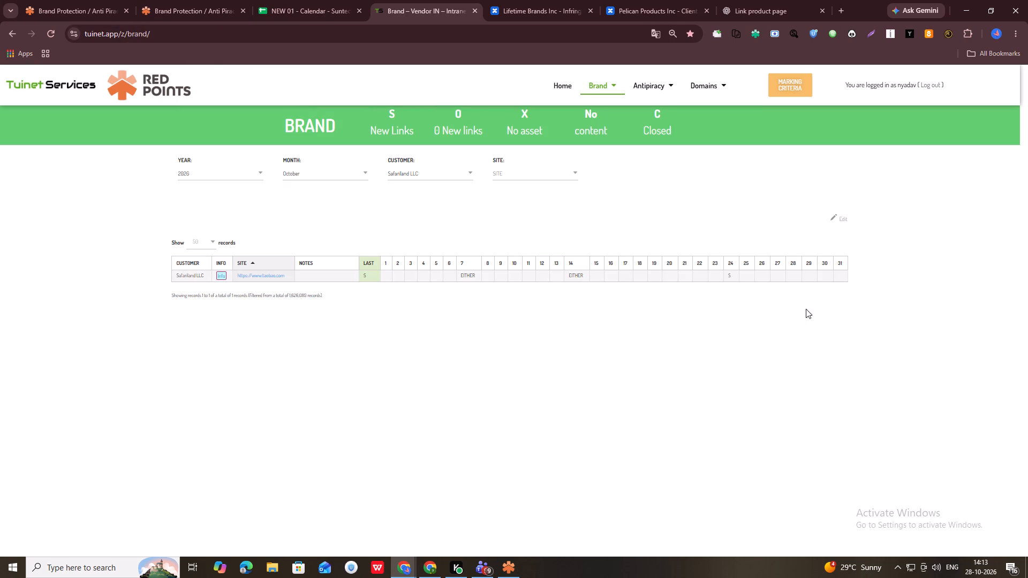
double_click(796, 279)
click(779, 313)
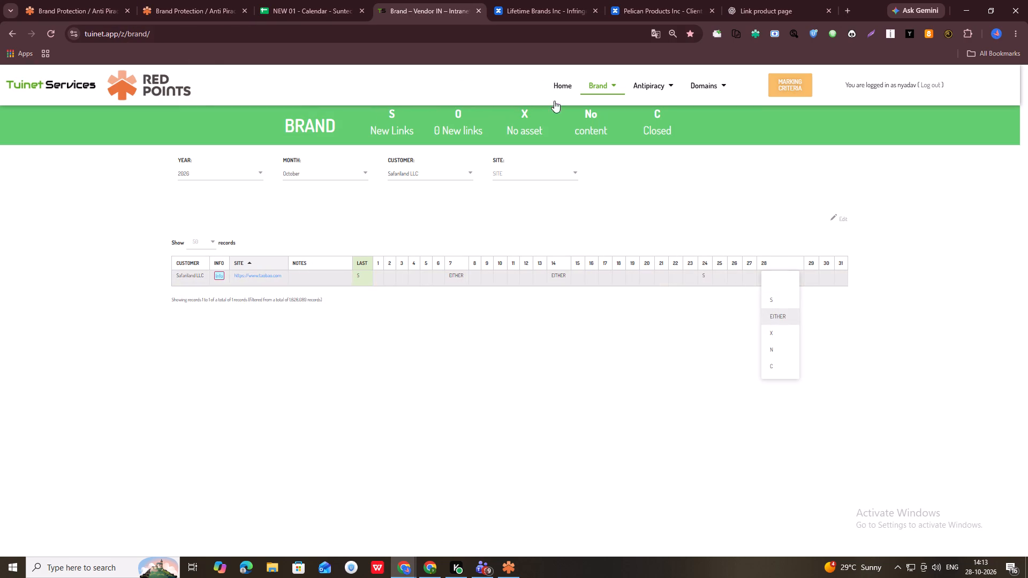
Copy the customer name Schiek Sports Inc from the SMB-1 calendar sheet.
click(298, 0)
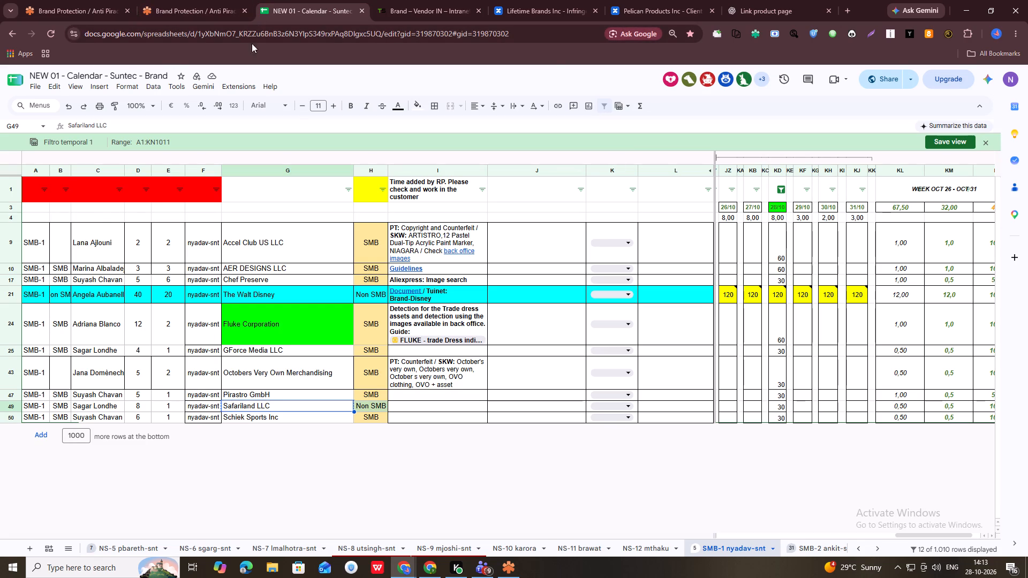
click(253, 421)
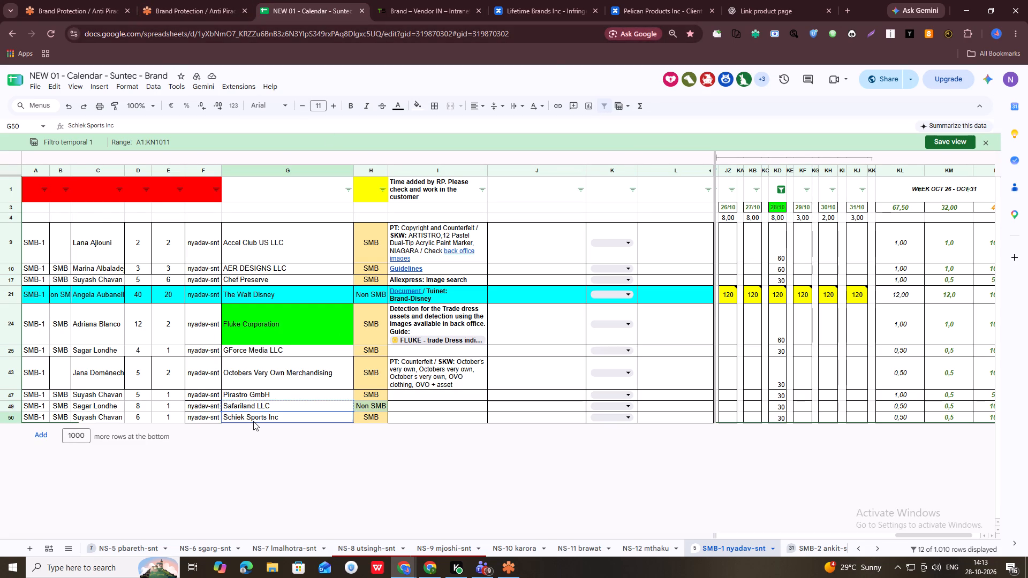
key(ctrl+c)
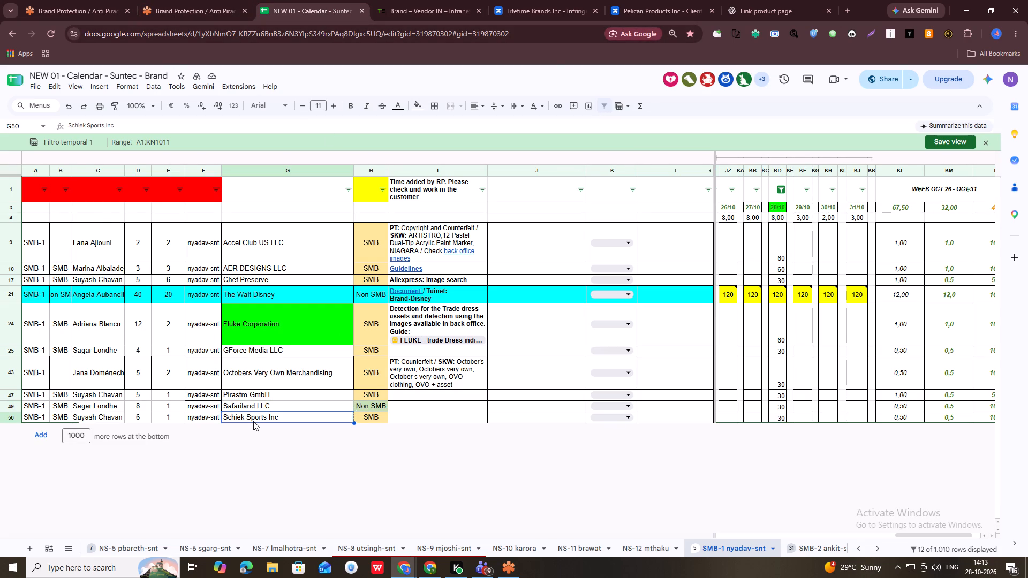